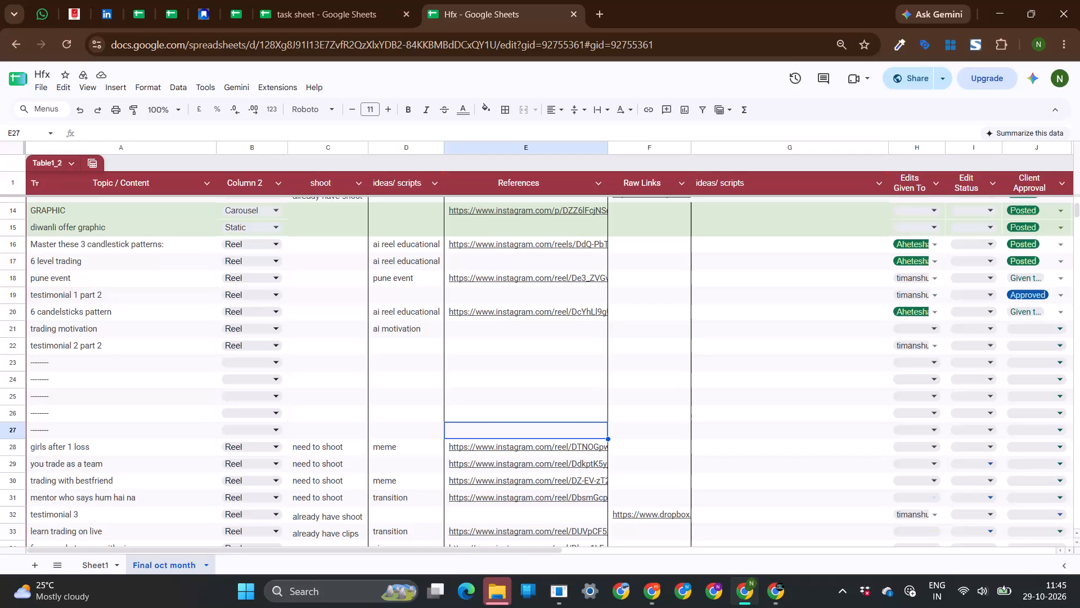
# Paste the copied Instagram reel link into the References cell of row 26.
pyautogui.click(485, 412)
pyautogui.hotkey('ctrl', 'v')
# Enter an idea text beginning "diwali sho" in the ideas/scripts cell of row 26, beside the reference link.
pyautogui.click(414, 413)
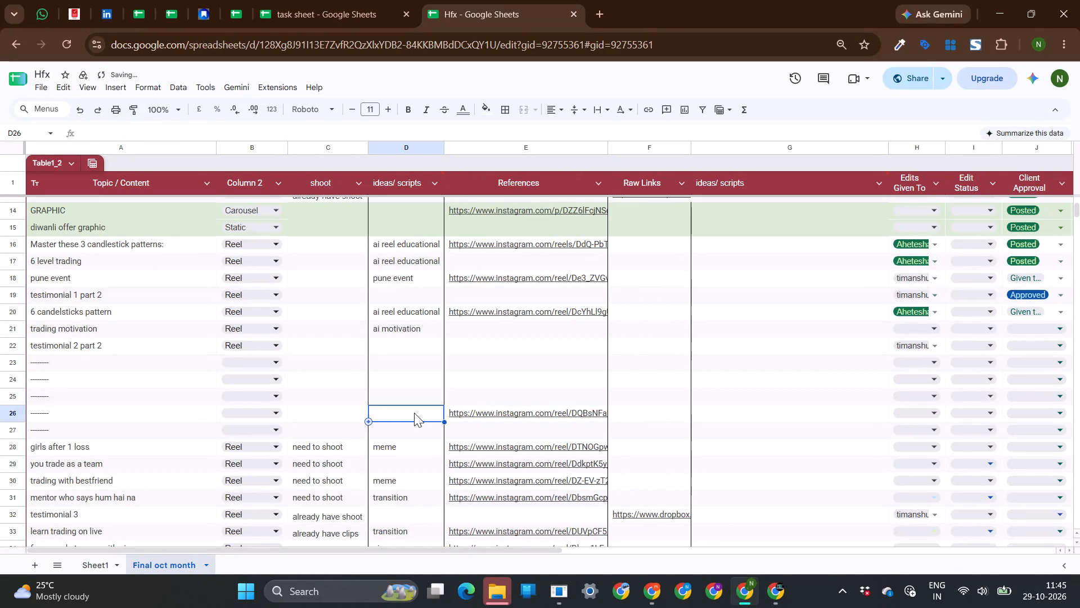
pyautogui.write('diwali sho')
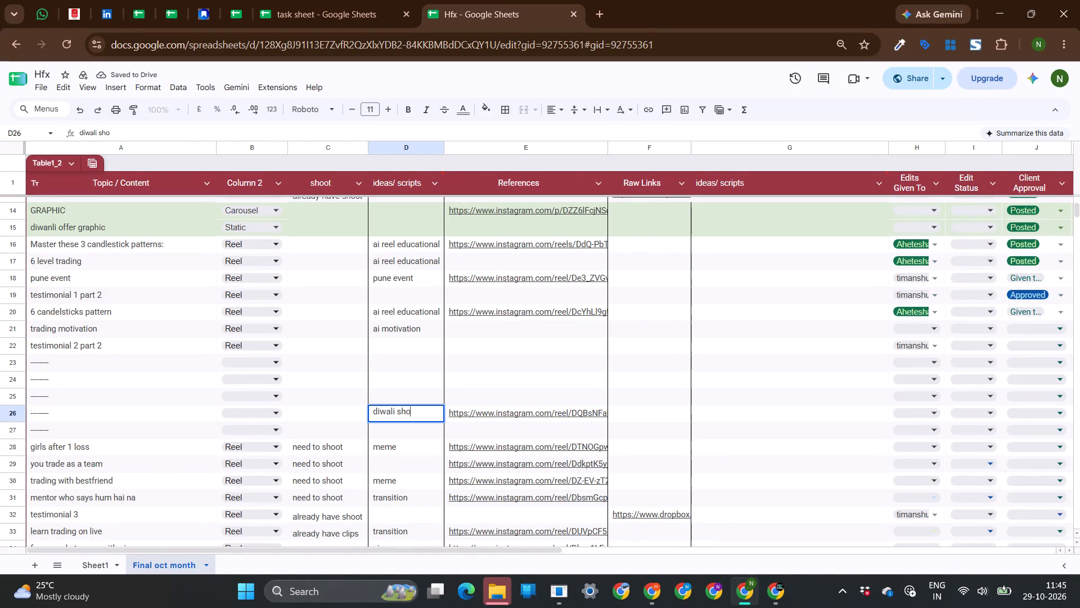
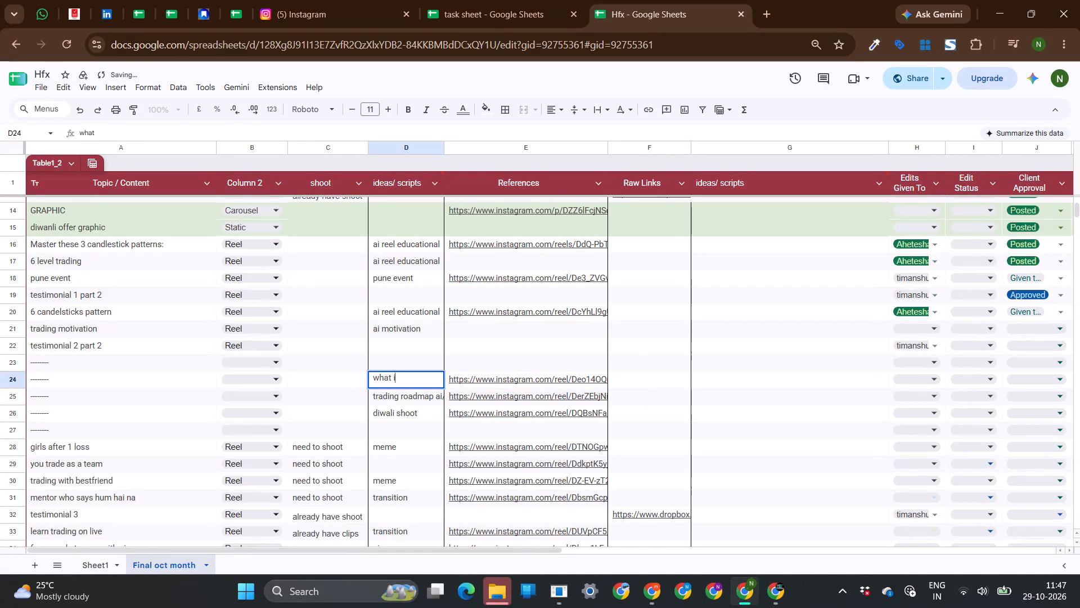
# Complete the idea text in the ideas/scripts cell of row 24 so that it reads "what is trading stock mark".
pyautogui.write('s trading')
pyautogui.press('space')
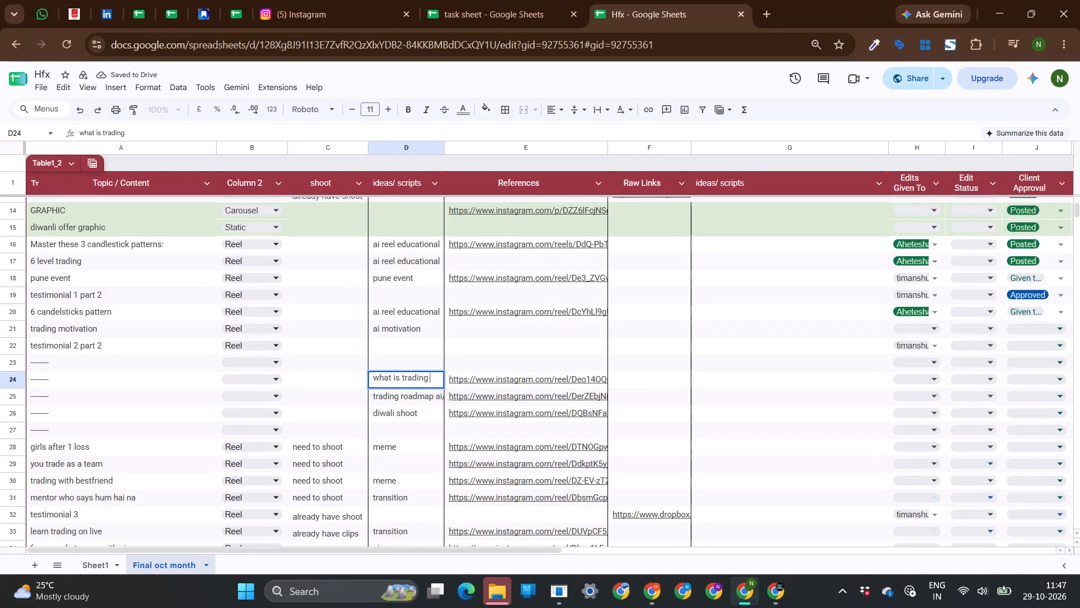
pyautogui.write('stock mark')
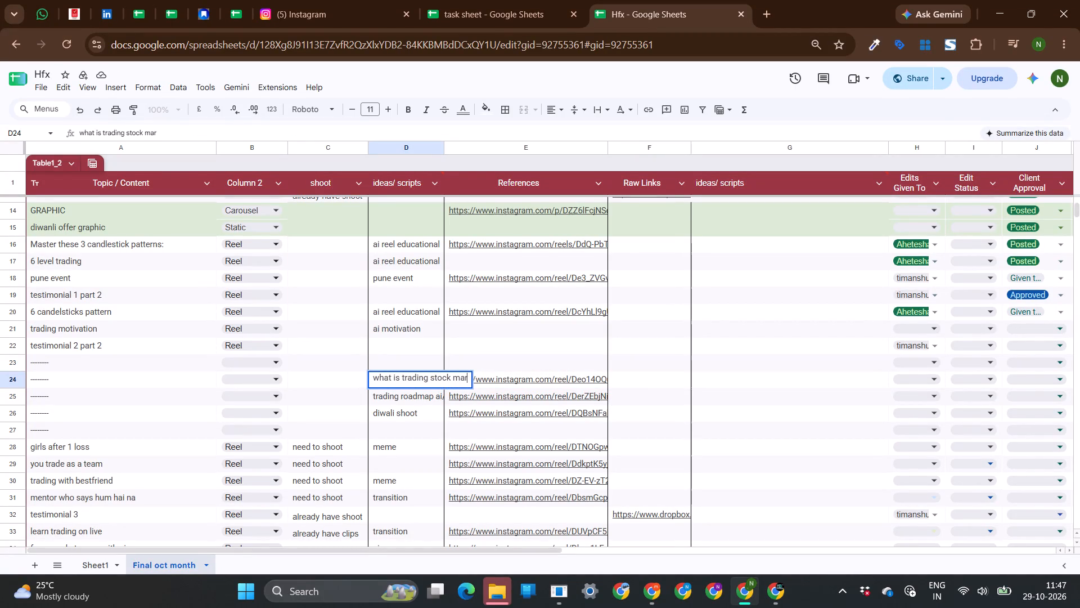
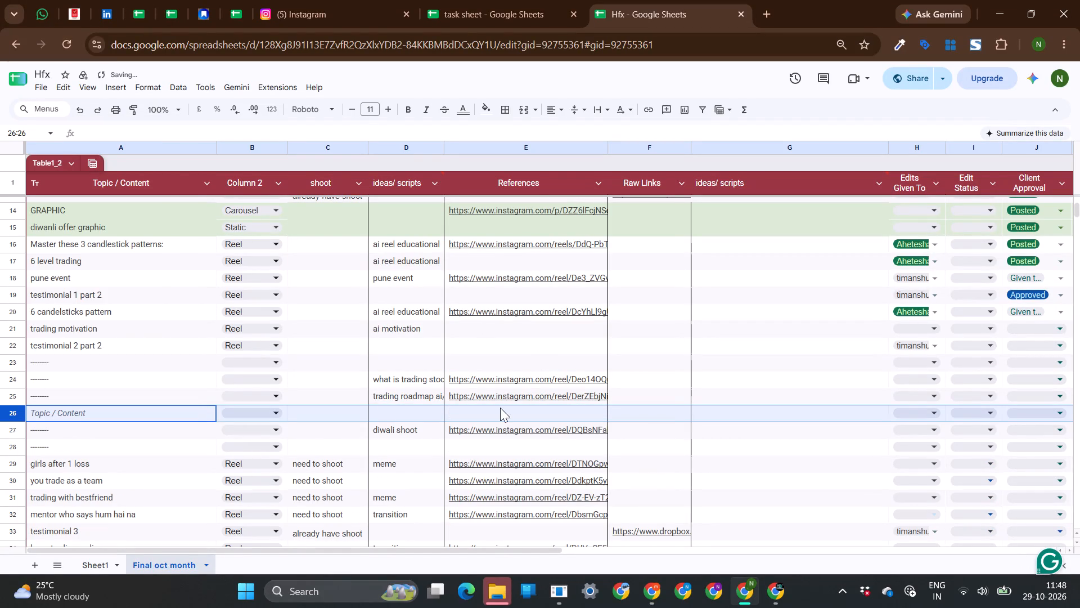
# Paste the copied Instagram reel link into the References cell of row 22, the "testimonial 2 part 2" row.
pyautogui.click(500, 413)
pyautogui.click(489, 348)
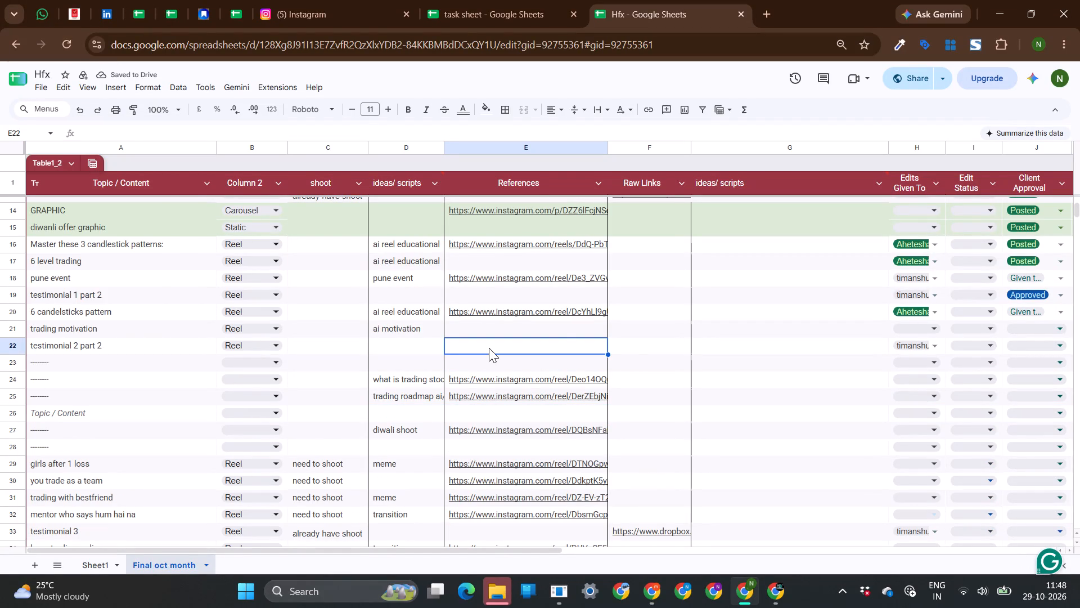
pyautogui.hotkey('ctrl', 'v')
# Enter an idea text beginning "diw" in the ideas/scripts cell of row 22, beside the reference link.
pyautogui.click(433, 347)
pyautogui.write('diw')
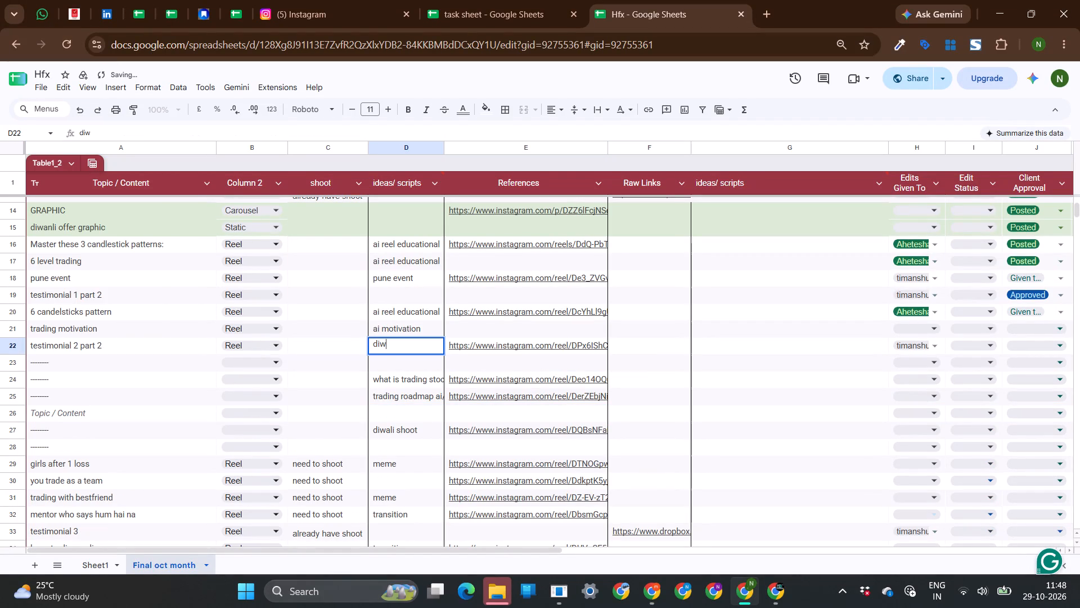
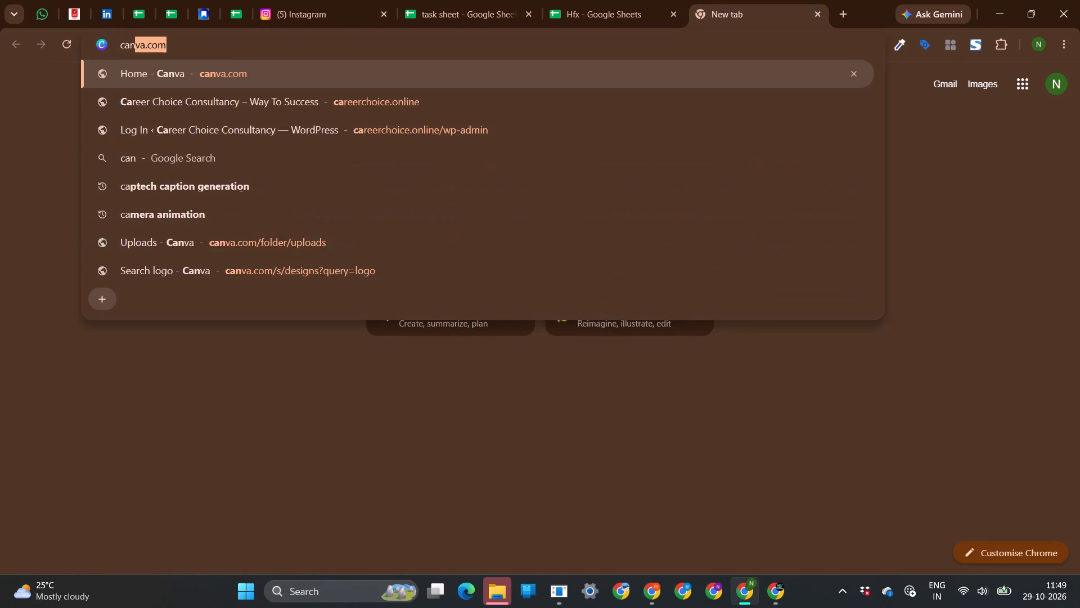
# Open the Canva home page at canva.com in the new browser tab.
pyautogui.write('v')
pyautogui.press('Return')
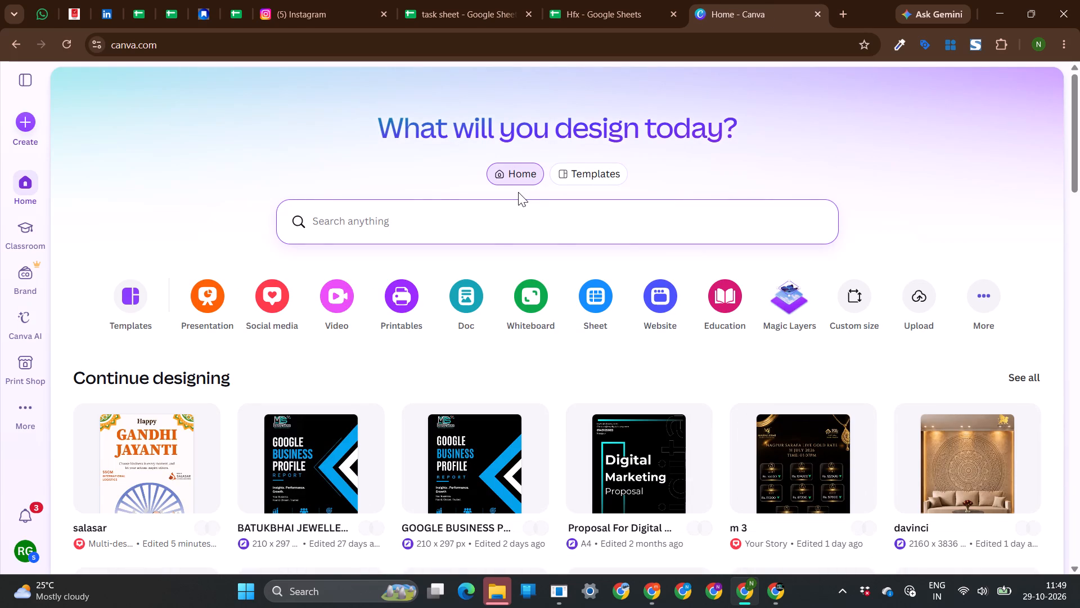
# Look through the recent designs on the Canva home page, expanding the list to show more.
pyautogui.scroll(-1, 518, 192)
pyautogui.scroll(-3, 394, 342)
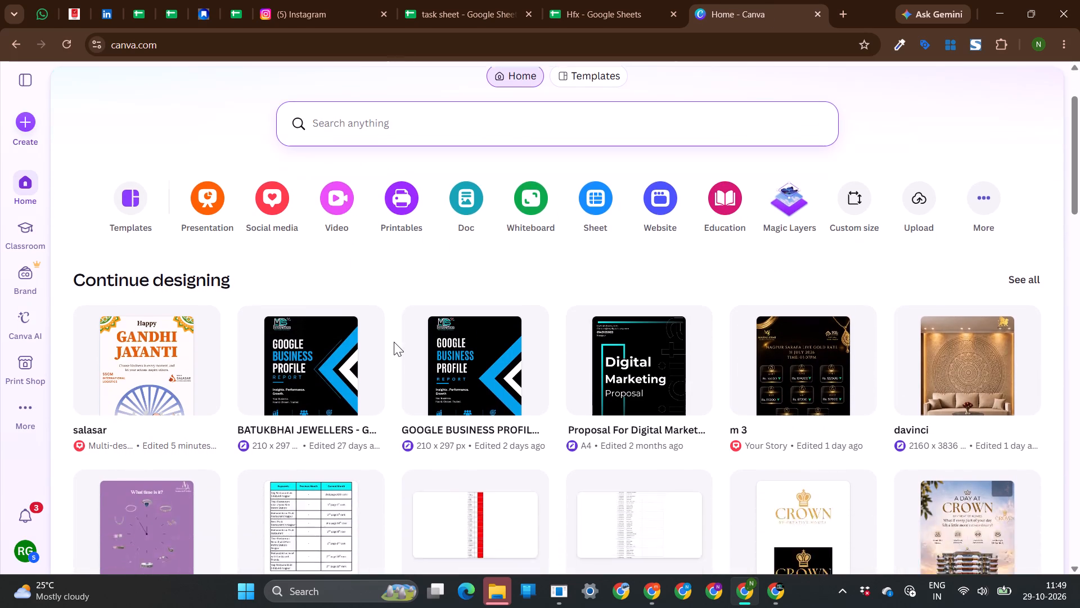
pyautogui.scroll(-4, 394, 342)
pyautogui.click(564, 338)
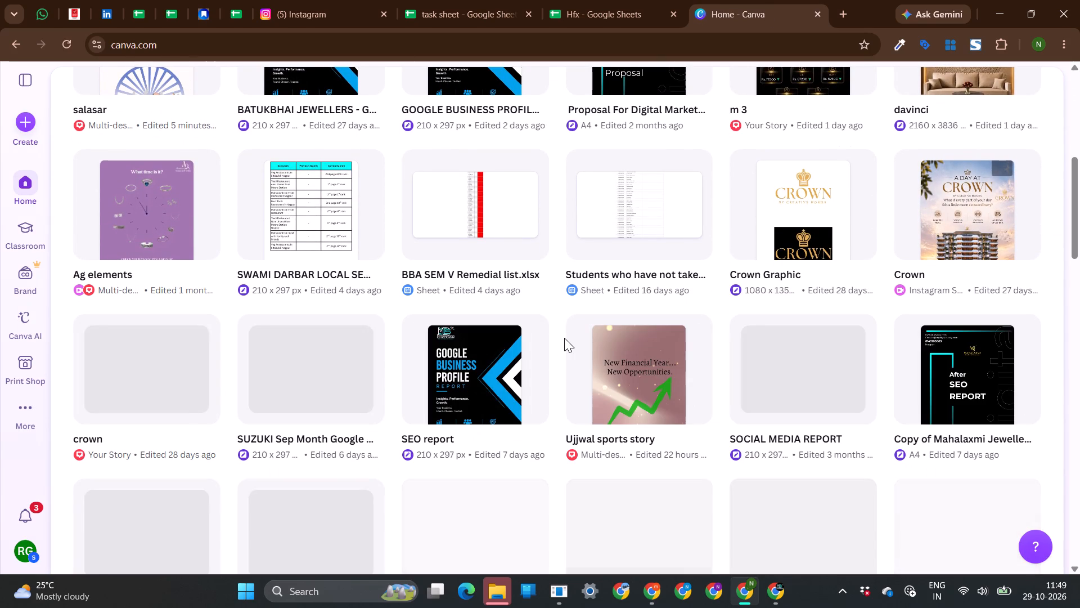
pyautogui.scroll(-4, 564, 338)
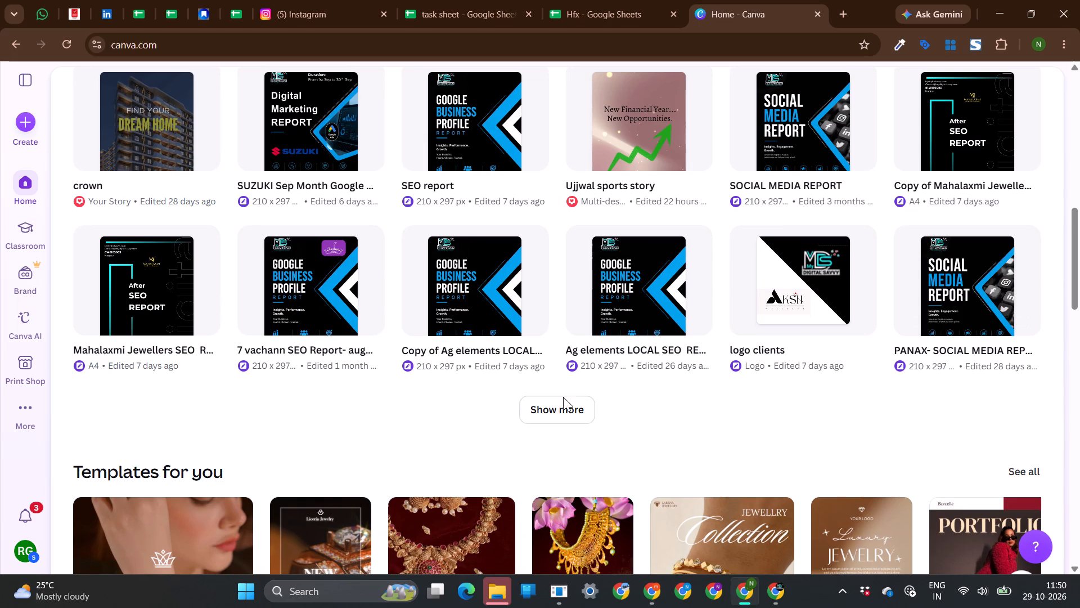
pyautogui.click(582, 417)
pyautogui.scroll(6, 582, 417)
pyautogui.scroll(2, 447, 269)
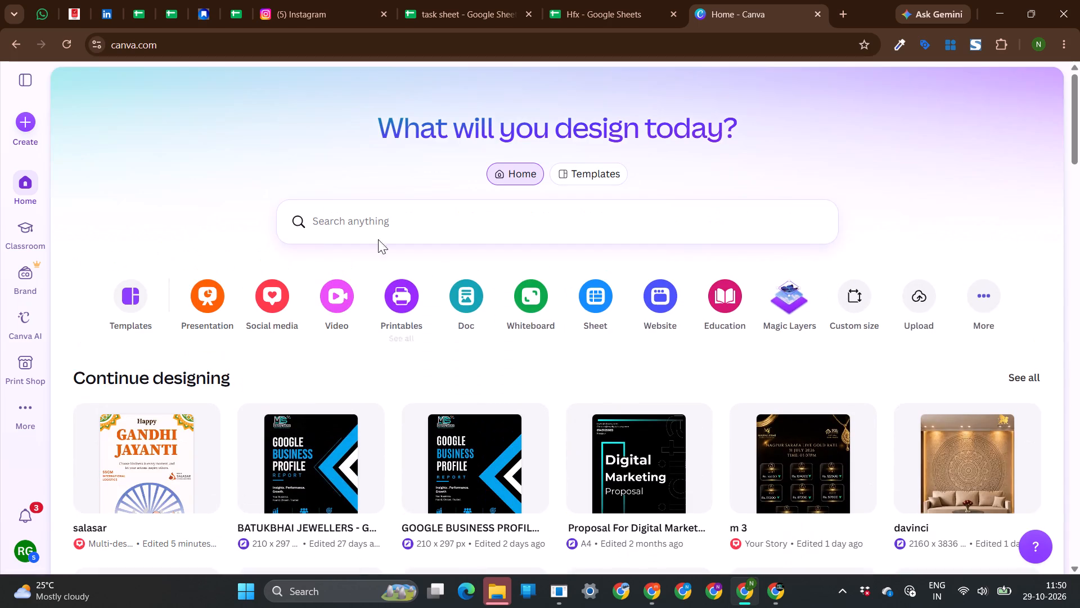
# Search Canva for "my digital savvy".
pyautogui.click(371, 224)
pyautogui.write('my')
pyautogui.press('space')
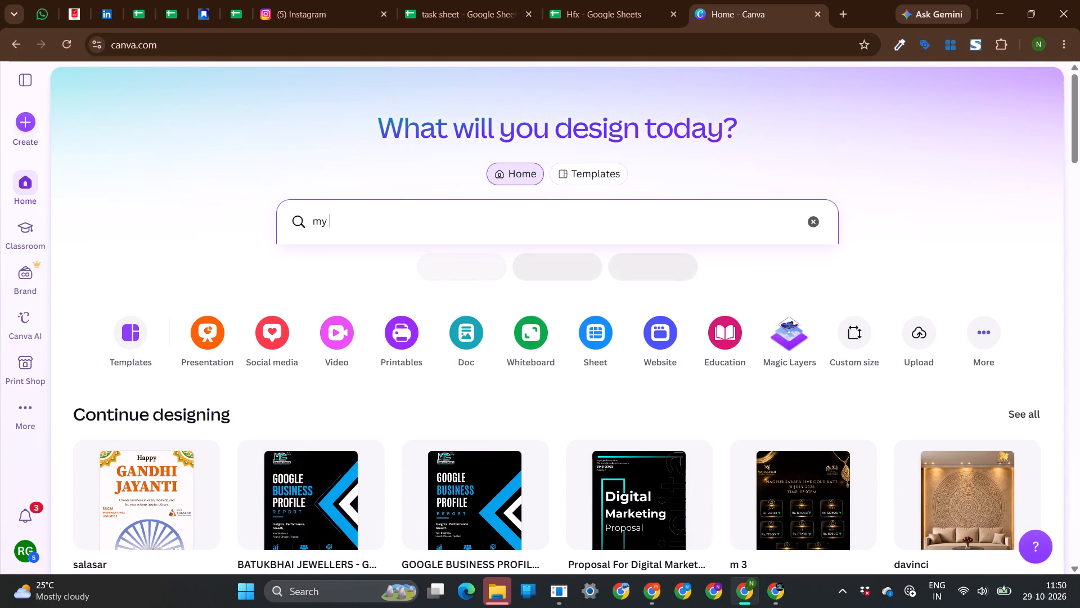
pyautogui.write('digital savvy')
pyautogui.press('Return')
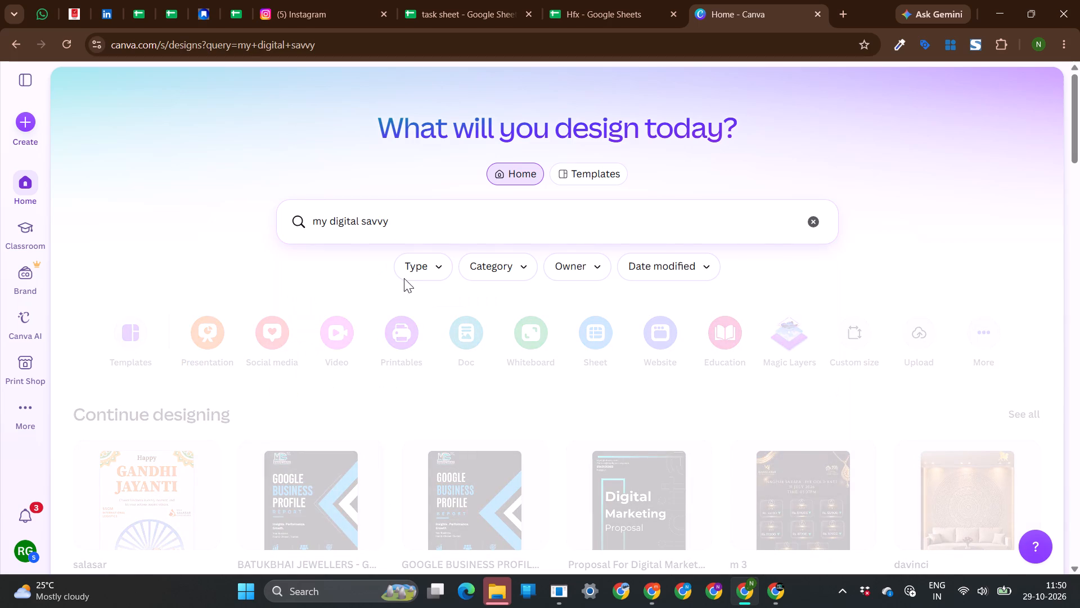
# Examine the templates, designs, folders and images in the search results, repeatedly expanding the Images section to show more.
pyautogui.scroll(-3, 406, 393)
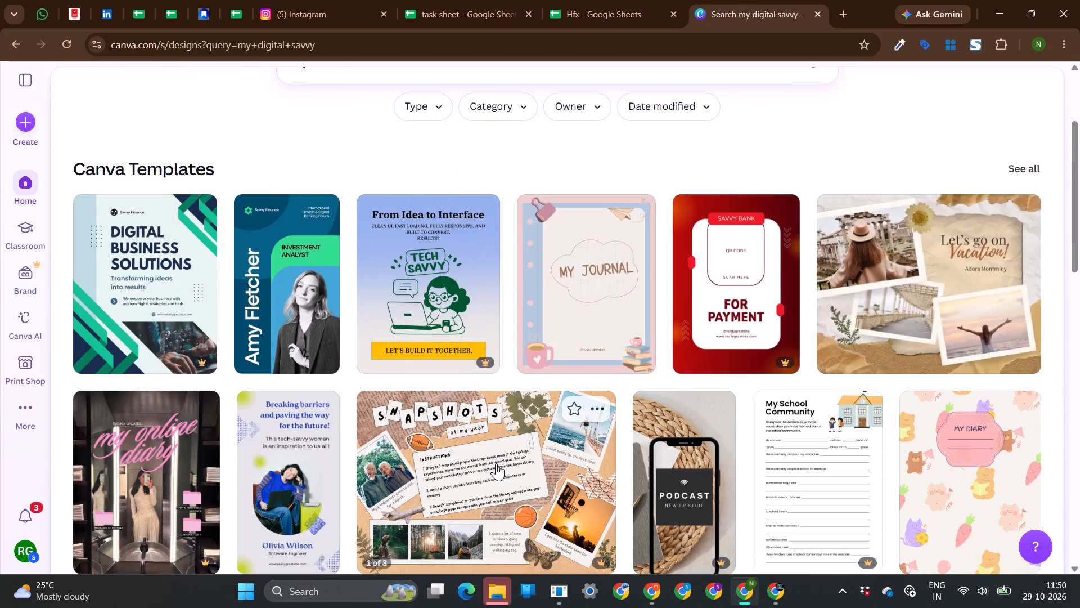
pyautogui.scroll(-4, 496, 463)
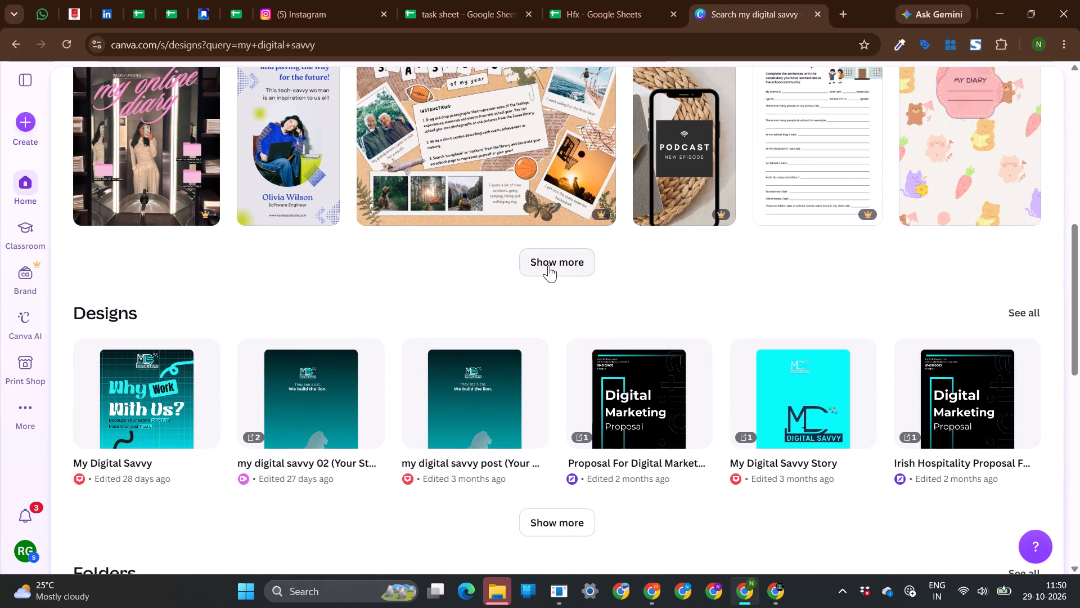
pyautogui.click(548, 265)
pyautogui.scroll(-5, 354, 524)
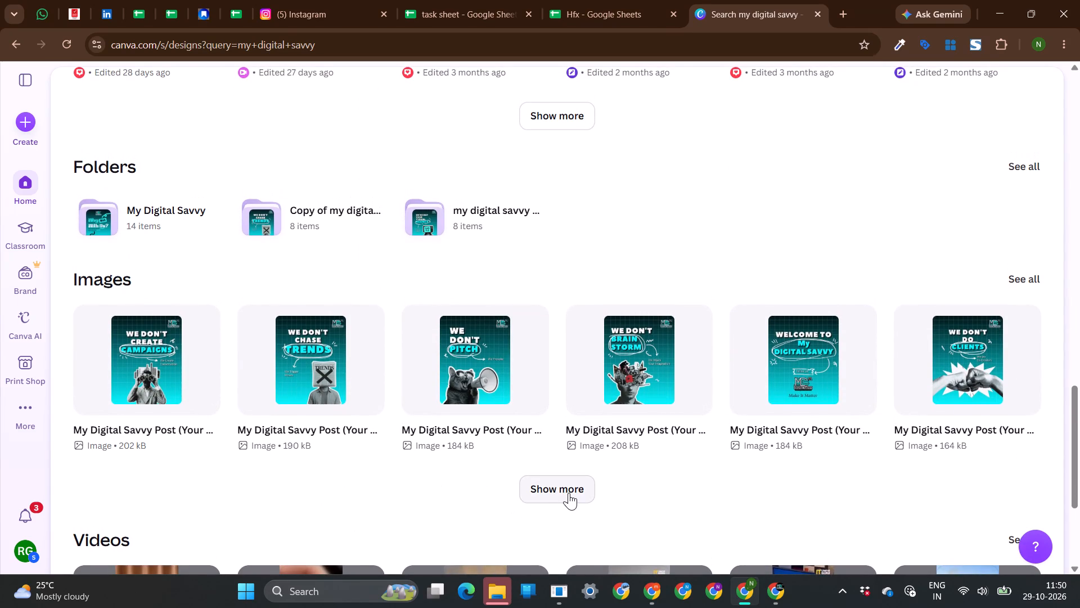
pyautogui.click(569, 493)
pyautogui.scroll(-2, 569, 493)
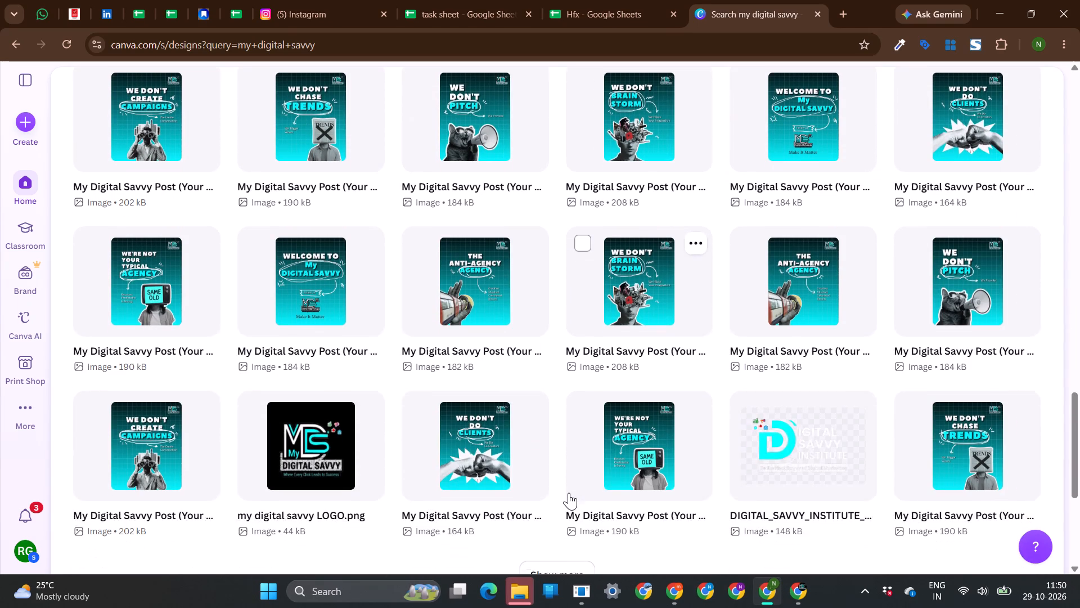
pyautogui.scroll(-4, 569, 493)
pyautogui.scroll(1, 569, 493)
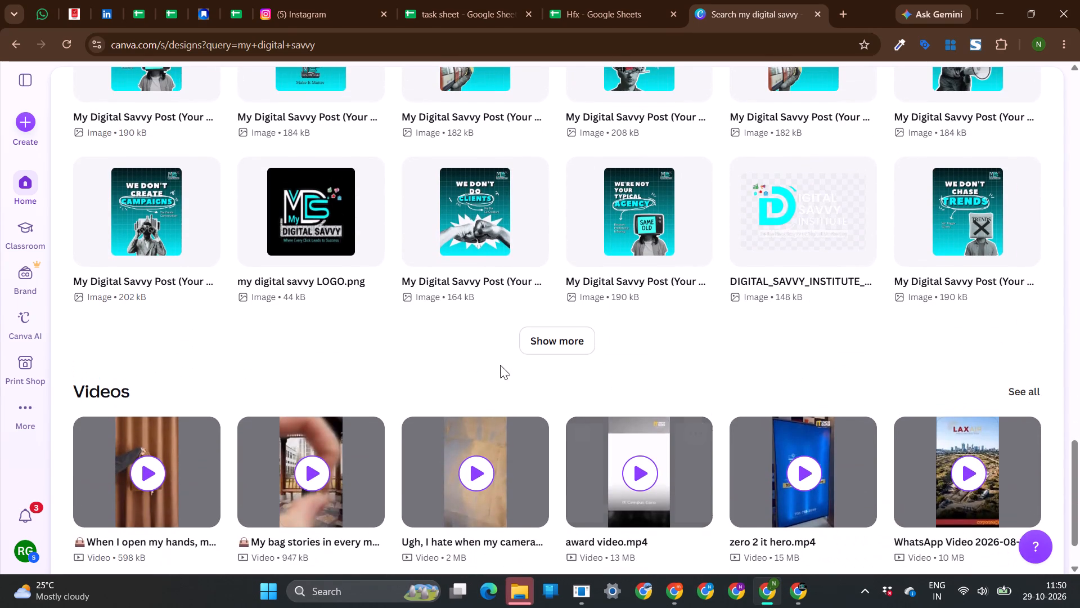
pyautogui.click(543, 345)
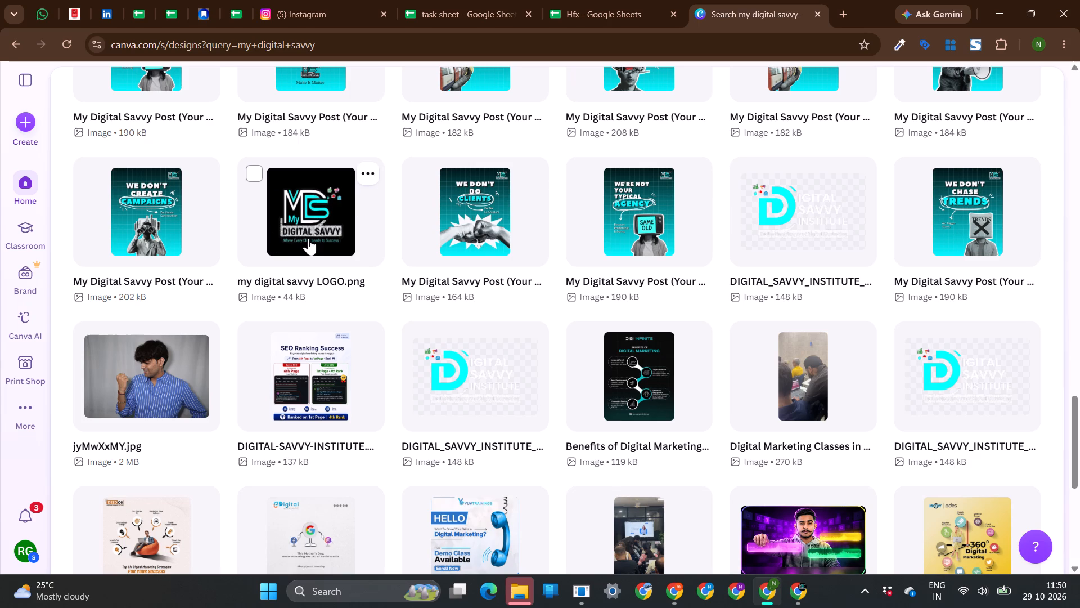
pyautogui.scroll(-2, 431, 315)
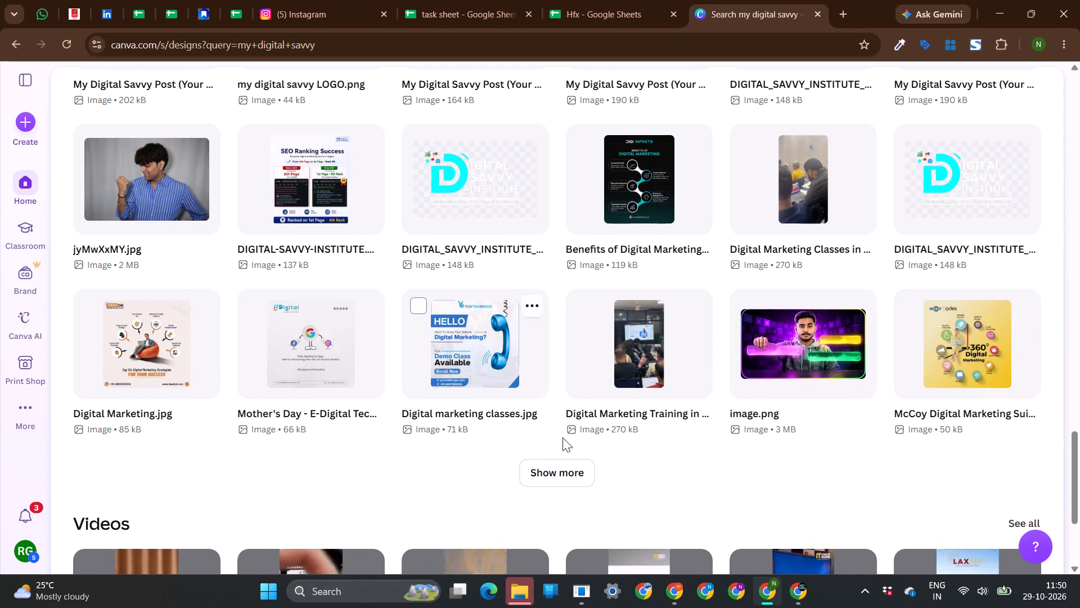
pyautogui.click(555, 468)
pyautogui.scroll(-3, 555, 468)
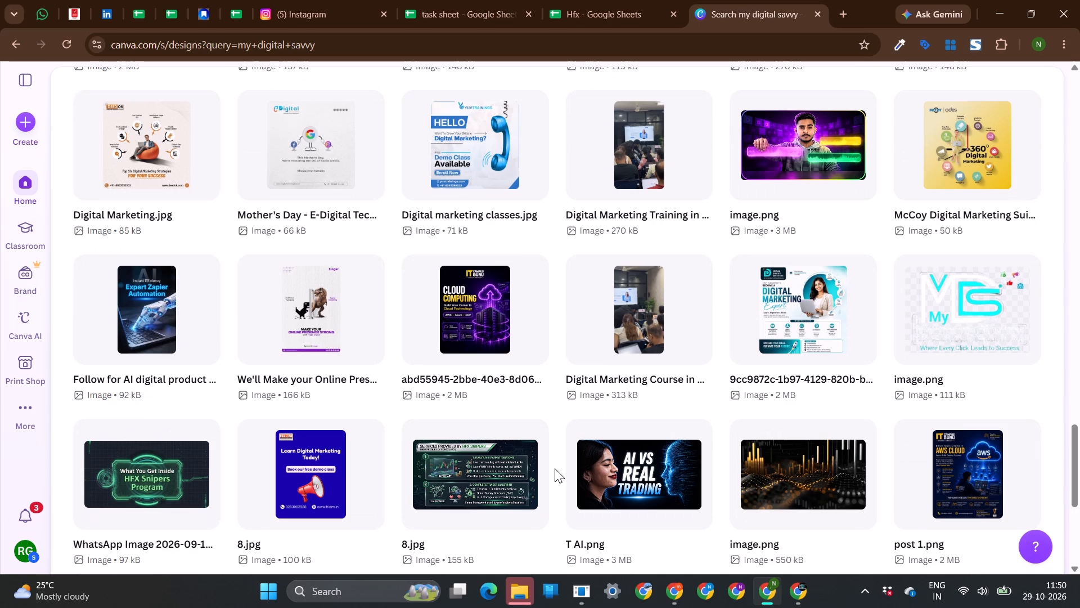
pyautogui.scroll(-2, 555, 468)
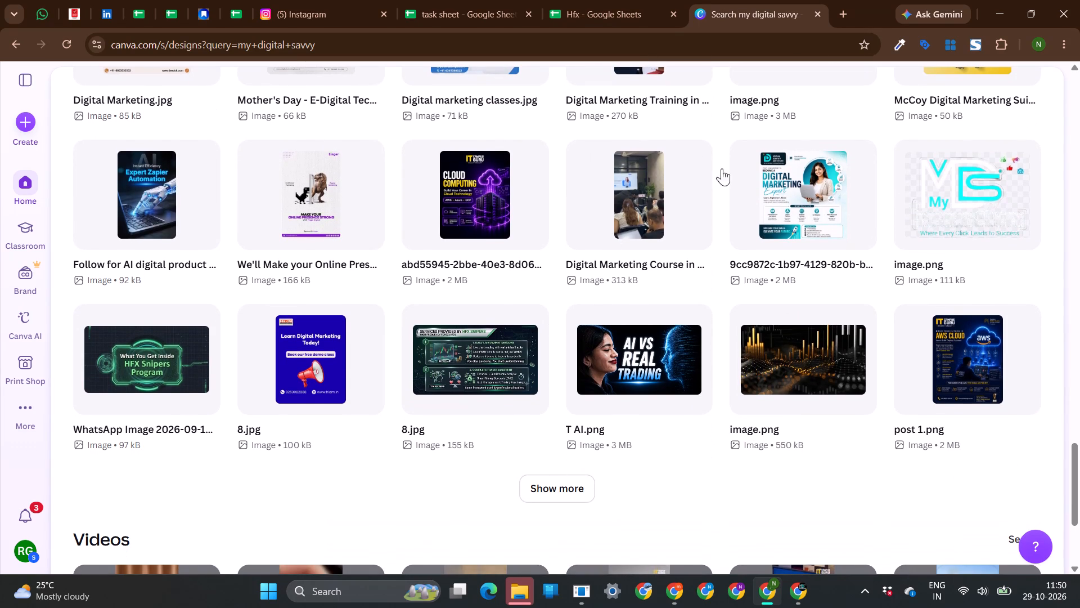
pyautogui.click(574, 495)
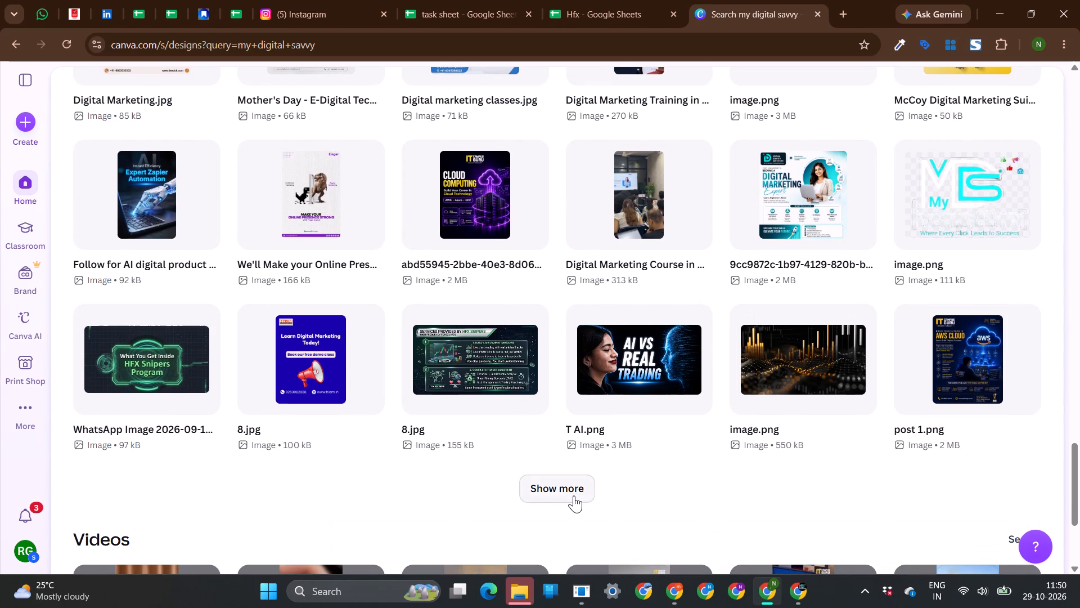
pyautogui.scroll(-3, 574, 495)
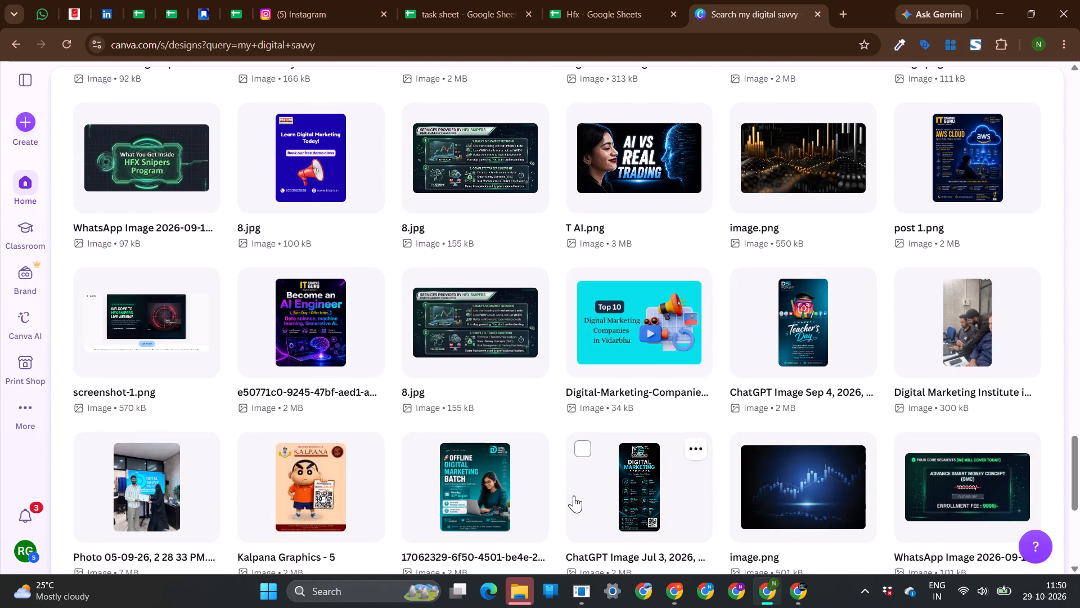
pyautogui.scroll(-2, 574, 495)
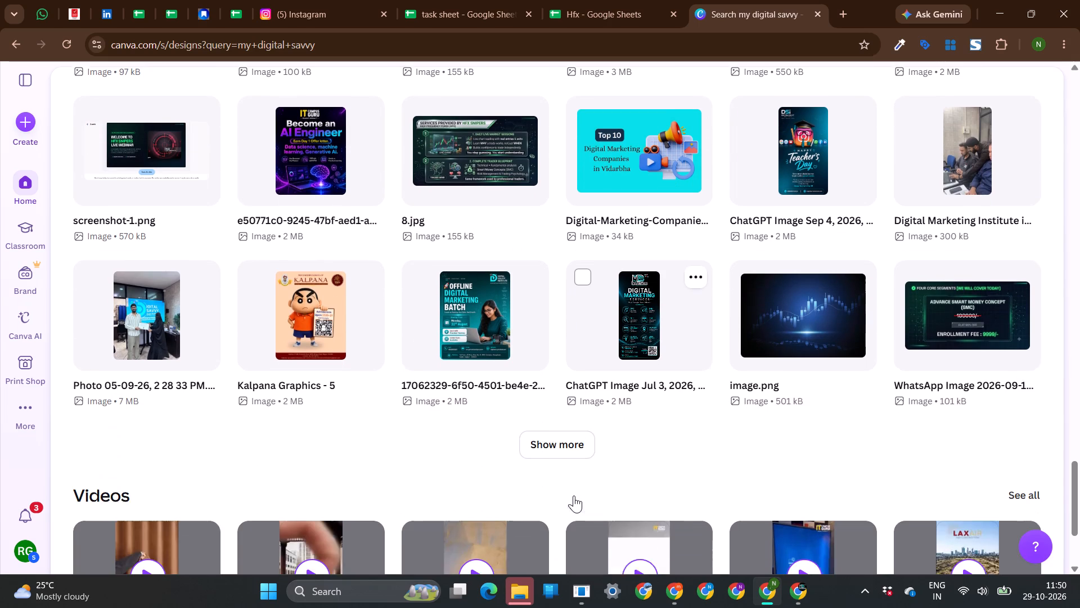
pyautogui.scroll(-1, 574, 495)
pyautogui.click(559, 440)
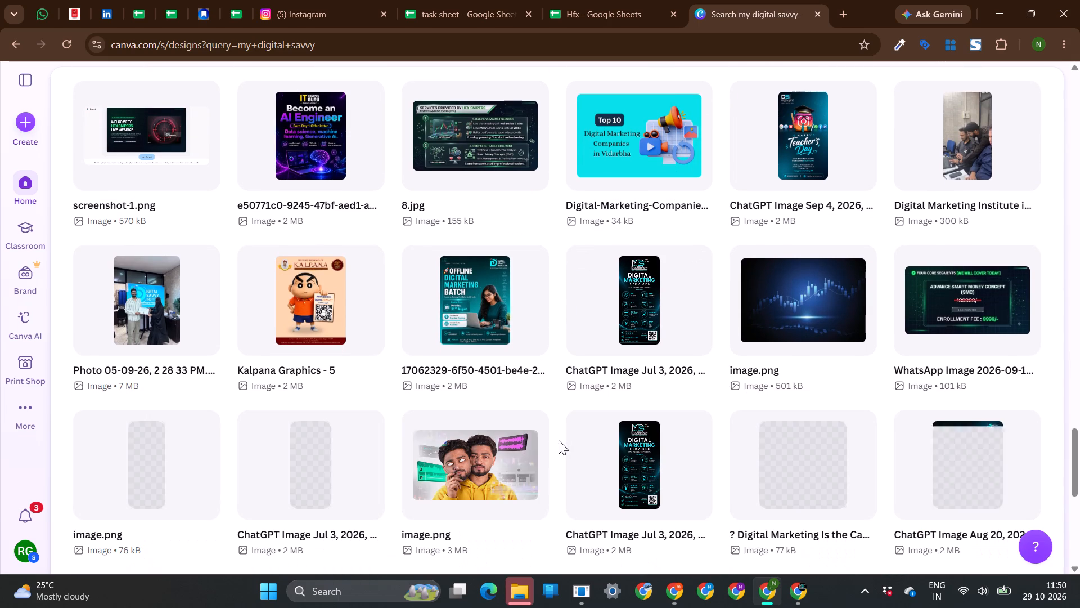
pyautogui.scroll(-1, 564, 346)
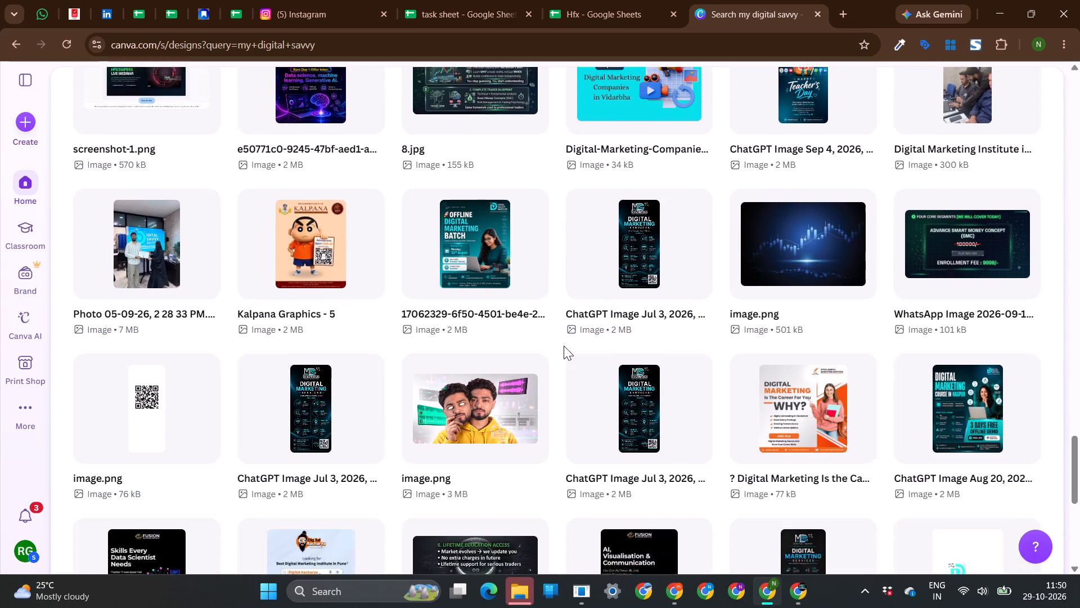
pyautogui.scroll(-1, 564, 346)
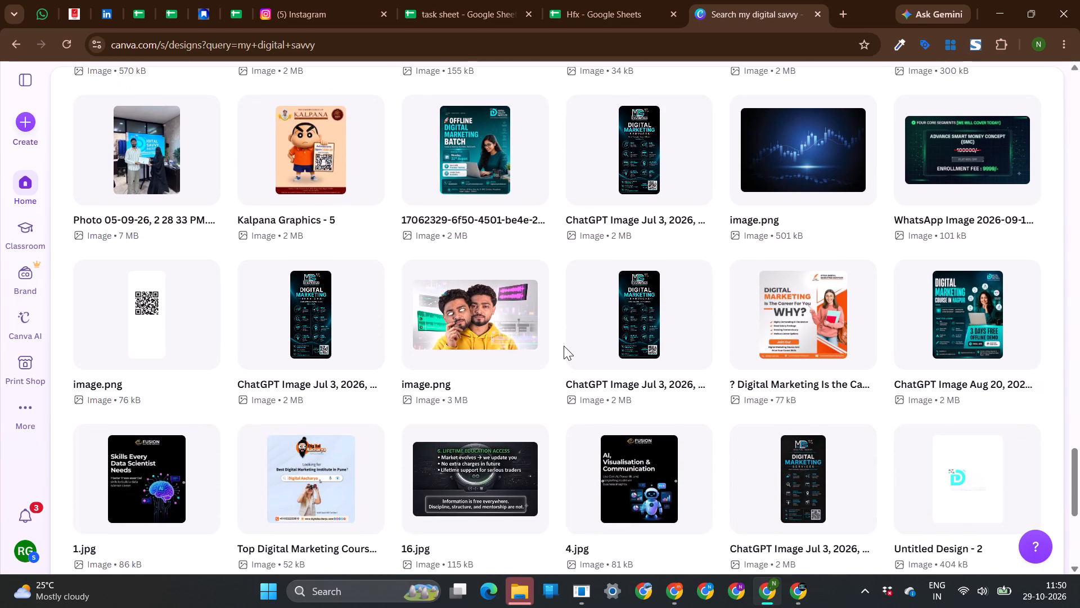
pyautogui.scroll(-3, 564, 346)
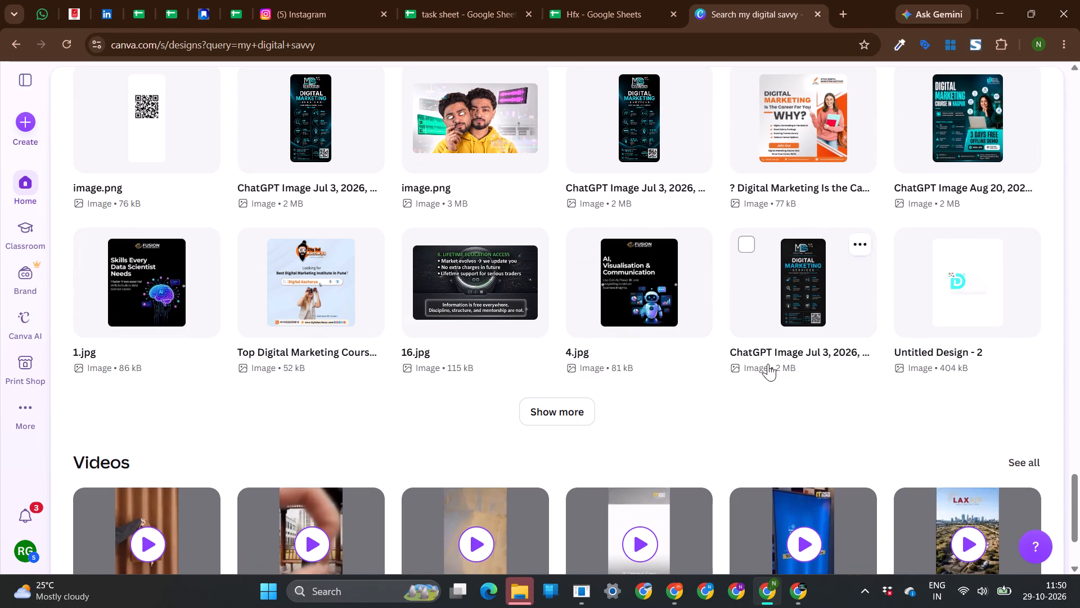
pyautogui.click(551, 415)
pyautogui.scroll(-1, 551, 415)
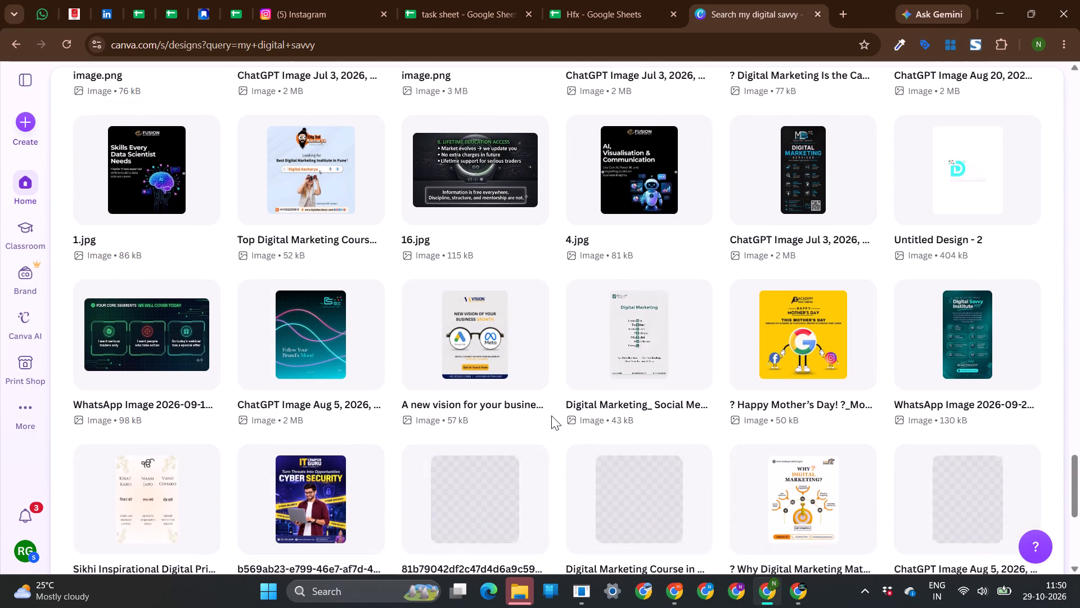
pyautogui.scroll(-6, 551, 415)
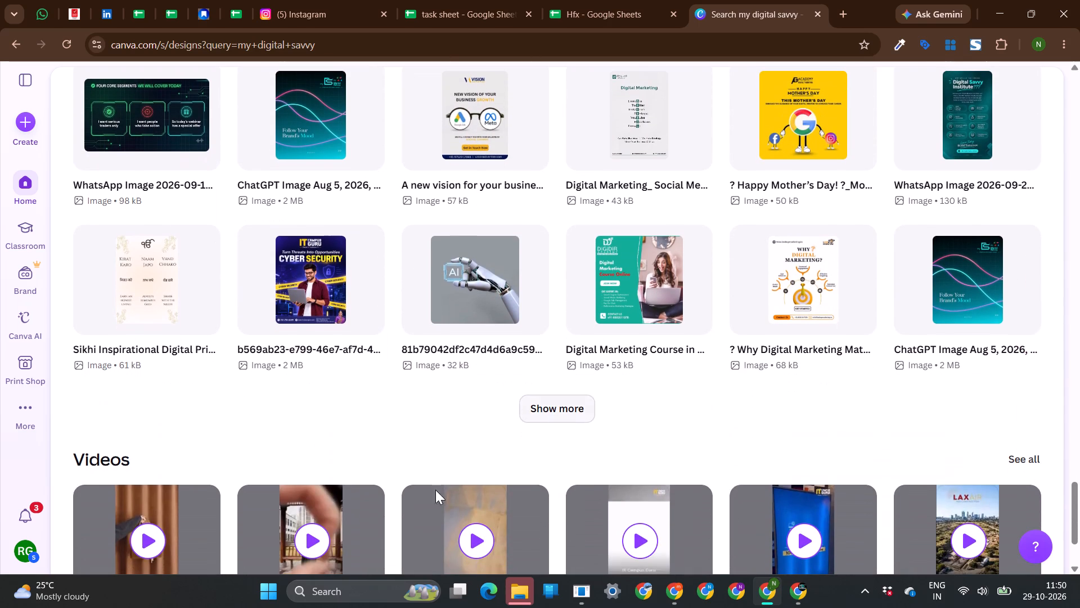
# Switch to File Explorer and search the Downloads folder for "mds".
pyautogui.click(528, 589)
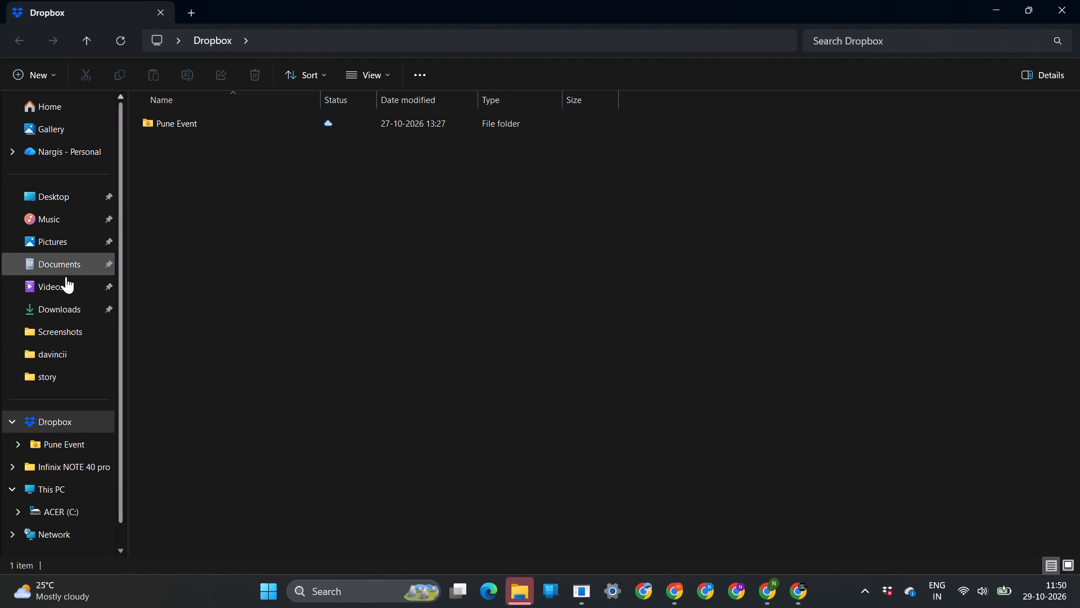
pyautogui.click(45, 318)
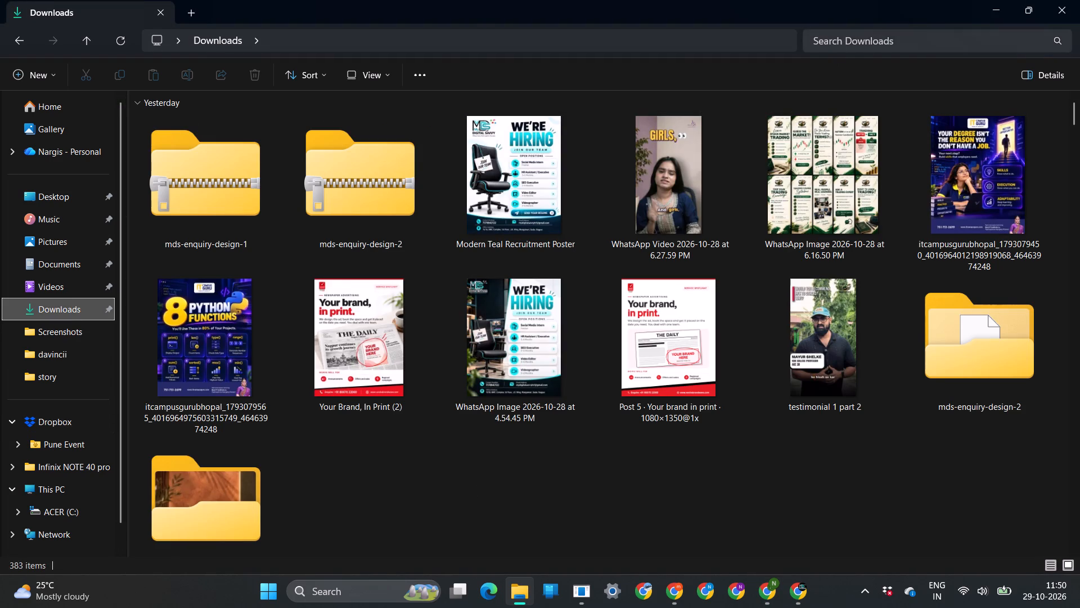
pyautogui.click(833, 45)
pyautogui.write('mds')
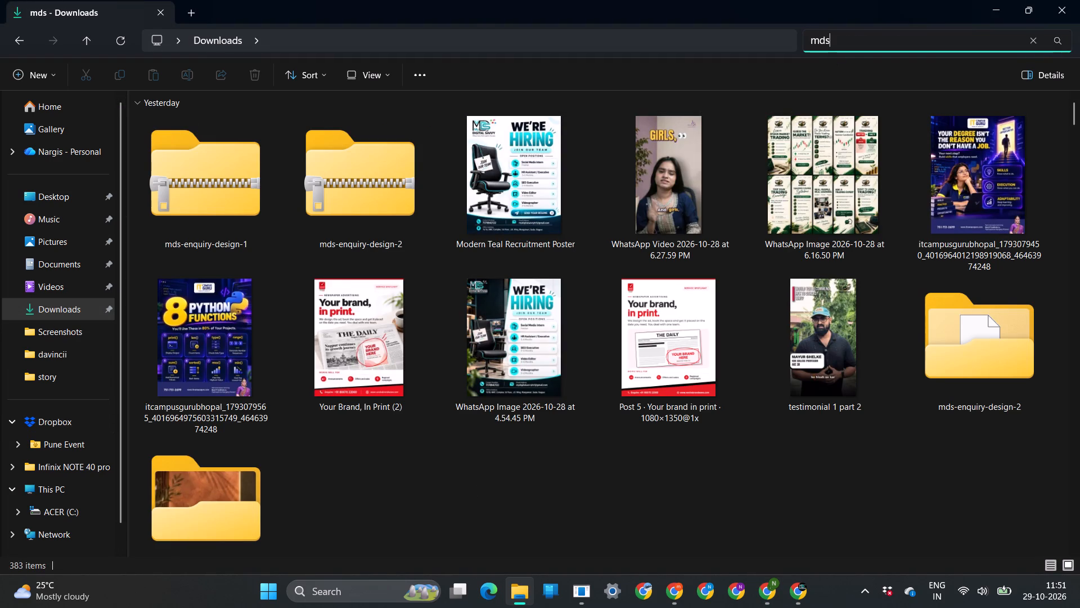
pyautogui.press('Return')
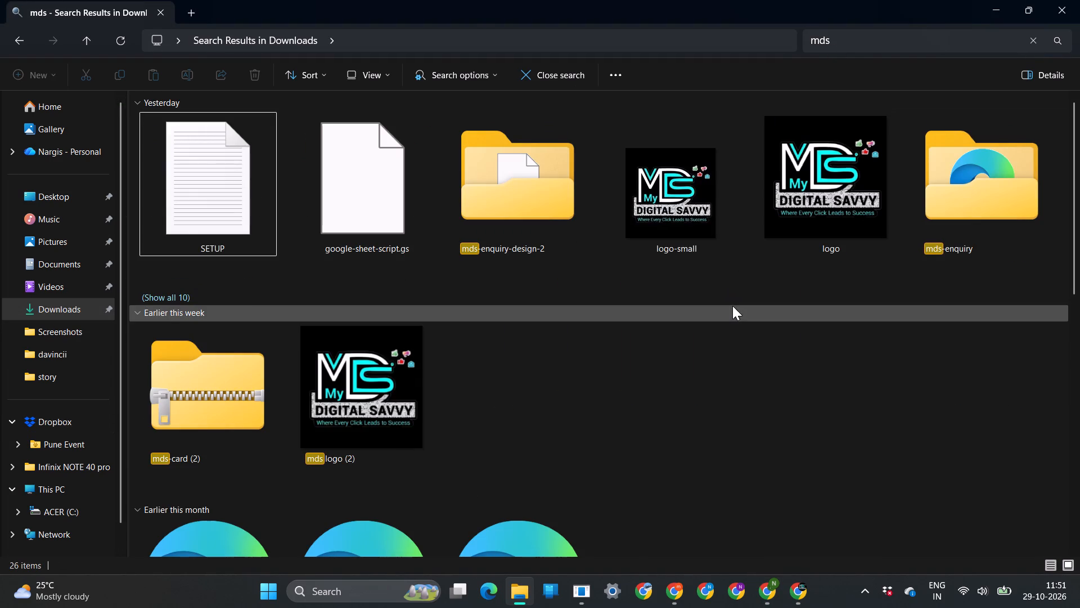
# Look through the "mds" search results in Downloads, expanding the Yesterday and Earlier this year groups to show all files.
pyautogui.scroll(-11, 732, 306)
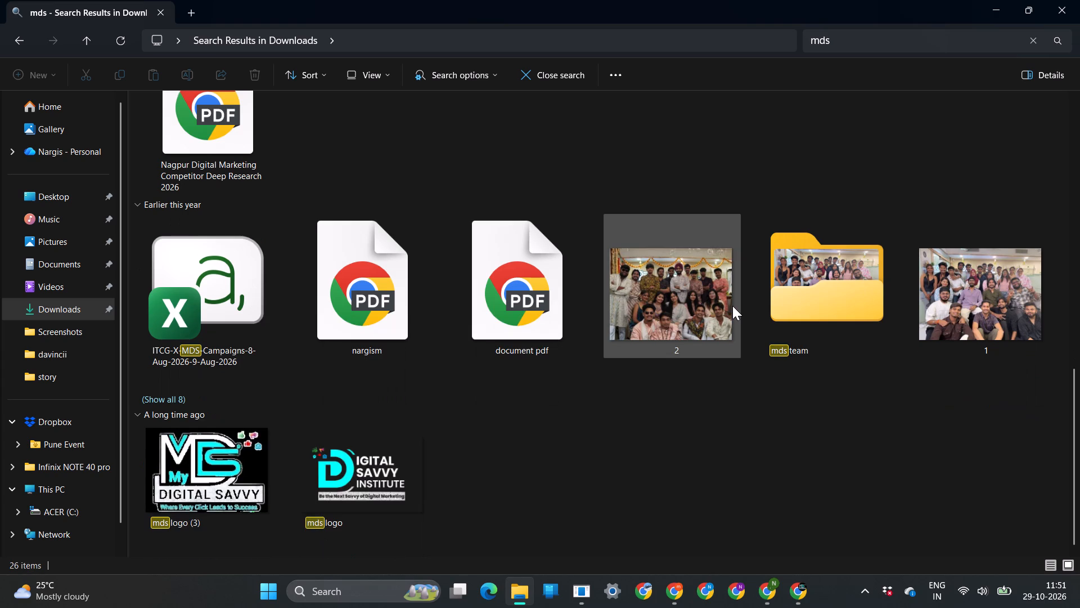
pyautogui.scroll(-1, 732, 306)
pyautogui.scroll(-5, 499, 424)
pyautogui.scroll(5, 499, 424)
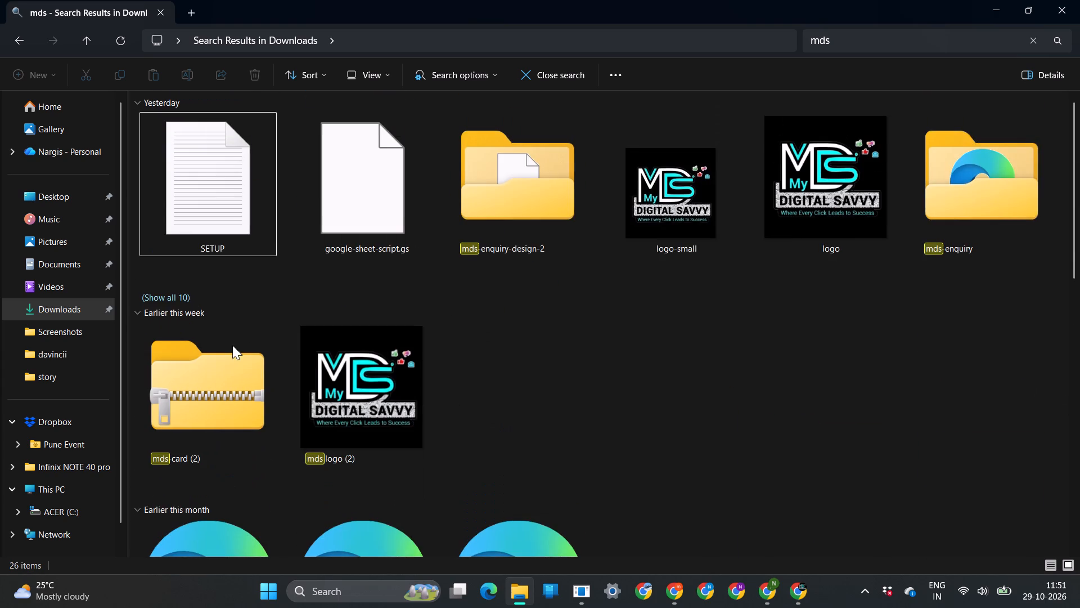
pyautogui.click(164, 295)
pyautogui.hscroll(1, 164, 295)
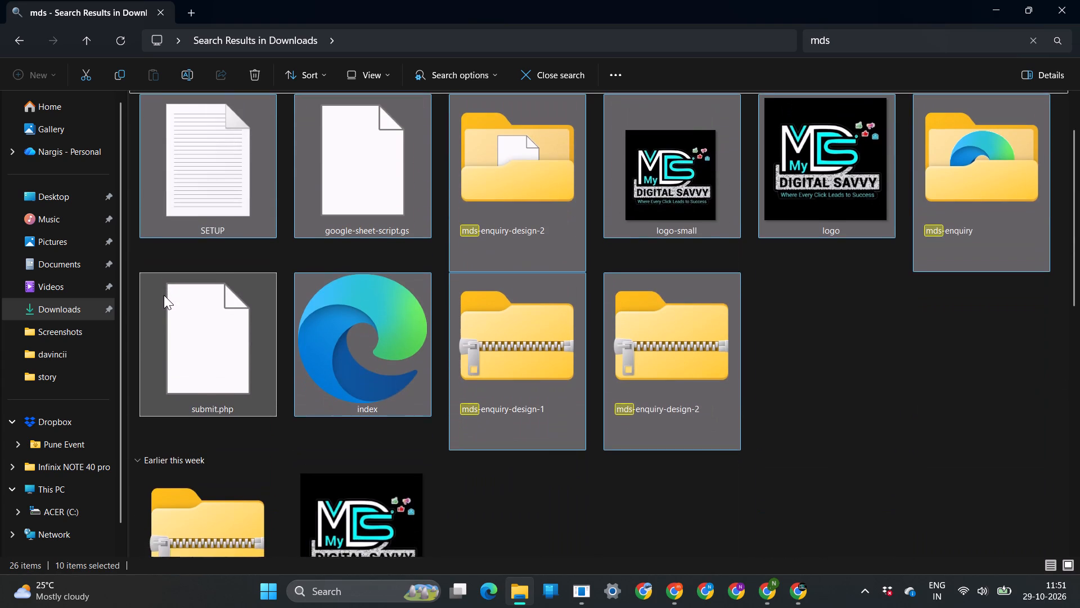
pyautogui.hscroll(1, 164, 295)
pyautogui.click(807, 386)
pyautogui.scroll(-5, 807, 386)
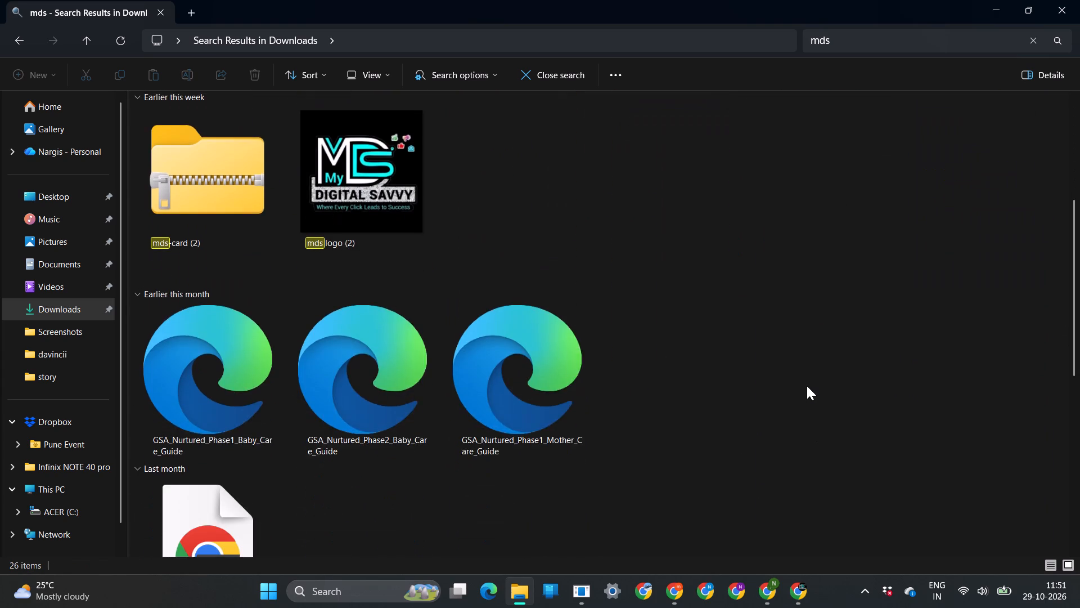
pyautogui.scroll(-3, 807, 386)
pyautogui.scroll(7, 322, 321)
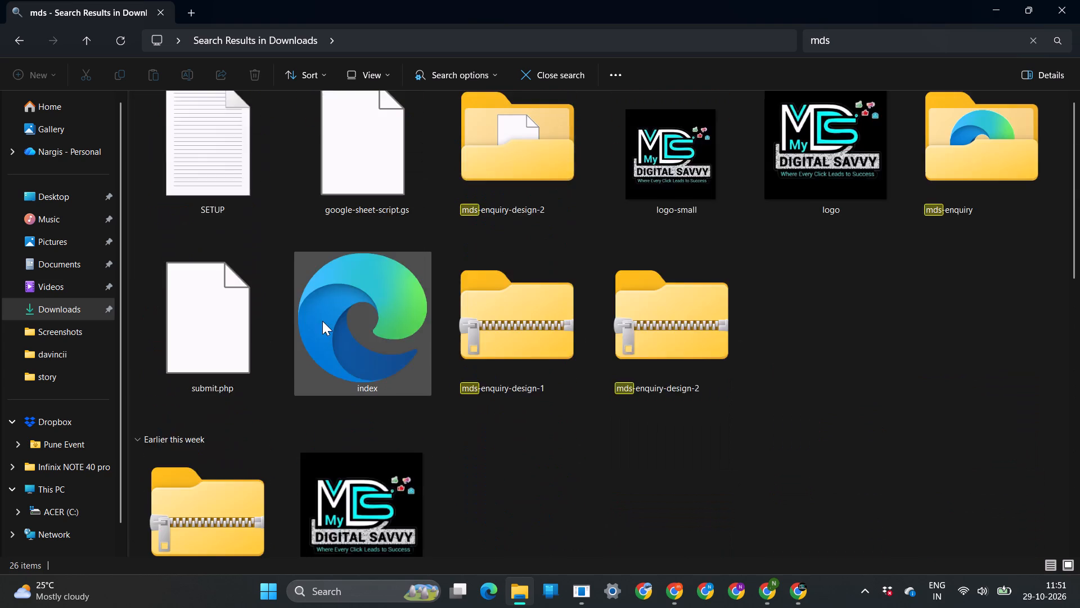
pyautogui.scroll(-6, 239, 453)
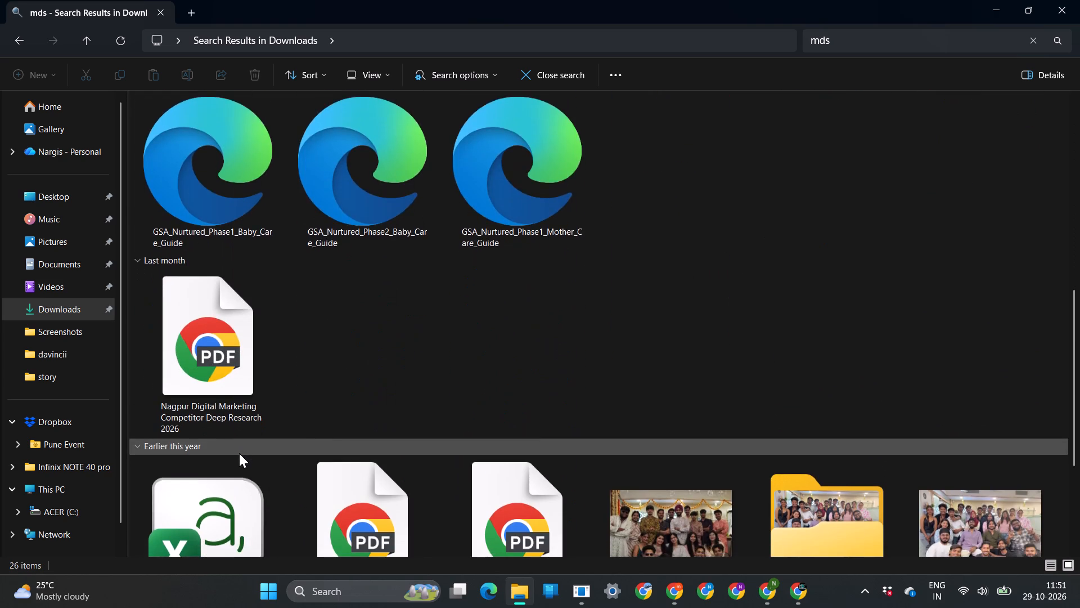
pyautogui.scroll(-3, 239, 453)
pyautogui.click(174, 468)
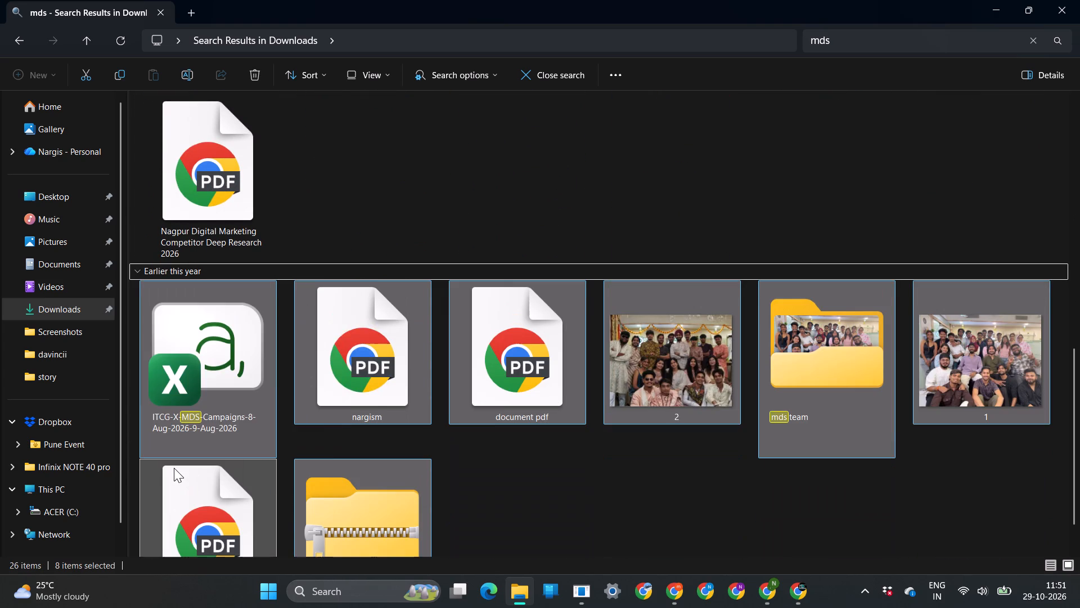
pyautogui.scroll(-5, 174, 468)
pyautogui.click(496, 438)
pyautogui.scroll(-2, 496, 438)
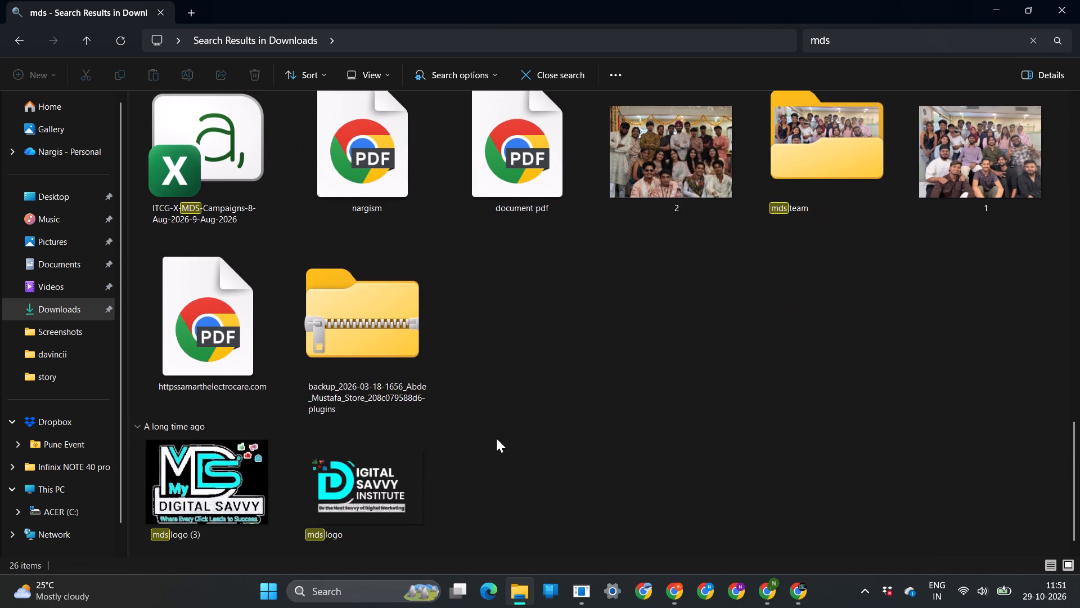
pyautogui.scroll(-1, 496, 438)
pyautogui.scroll(-3, 163, 519)
pyautogui.scroll(-1, 531, 383)
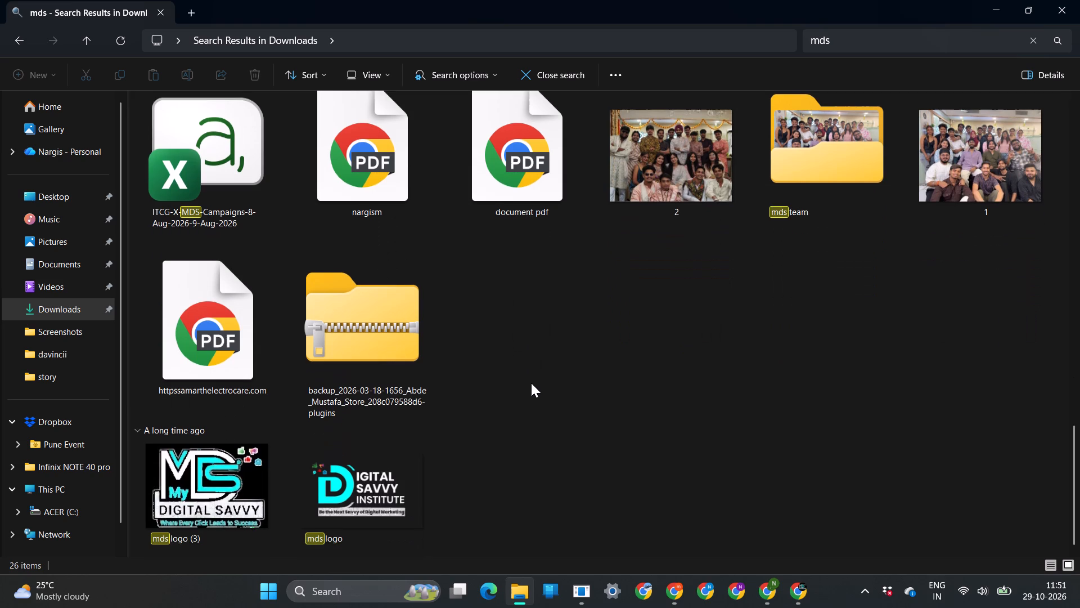
pyautogui.scroll(-4, 531, 383)
pyautogui.scroll(7, 318, 470)
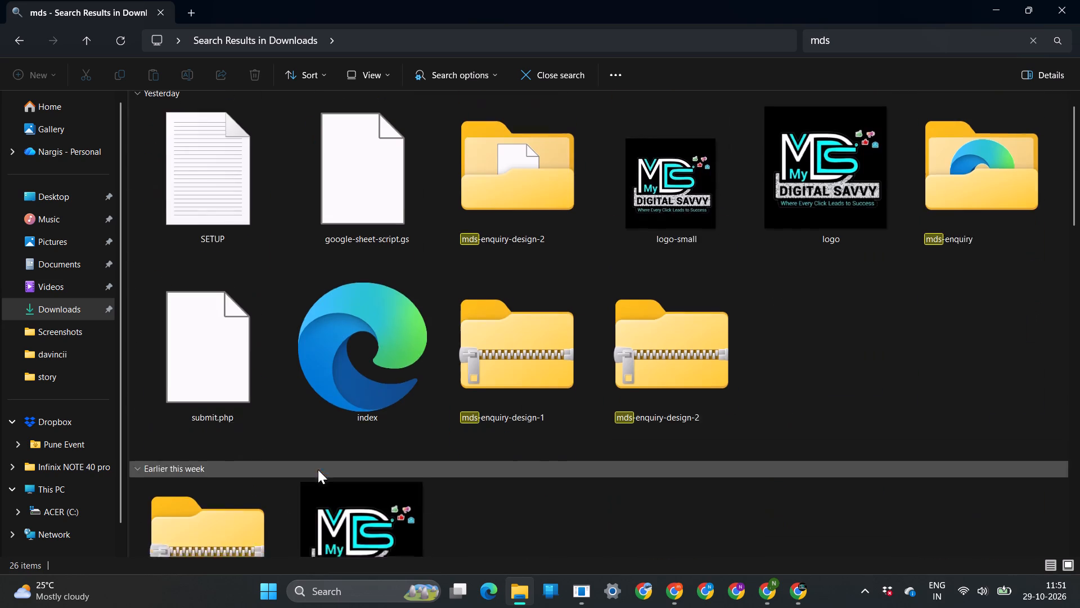
# Change the Downloads search to "my digital savvy".
pyautogui.click(845, 42)
pyautogui.press('BackSpace')
pyautogui.press('BackSpace')
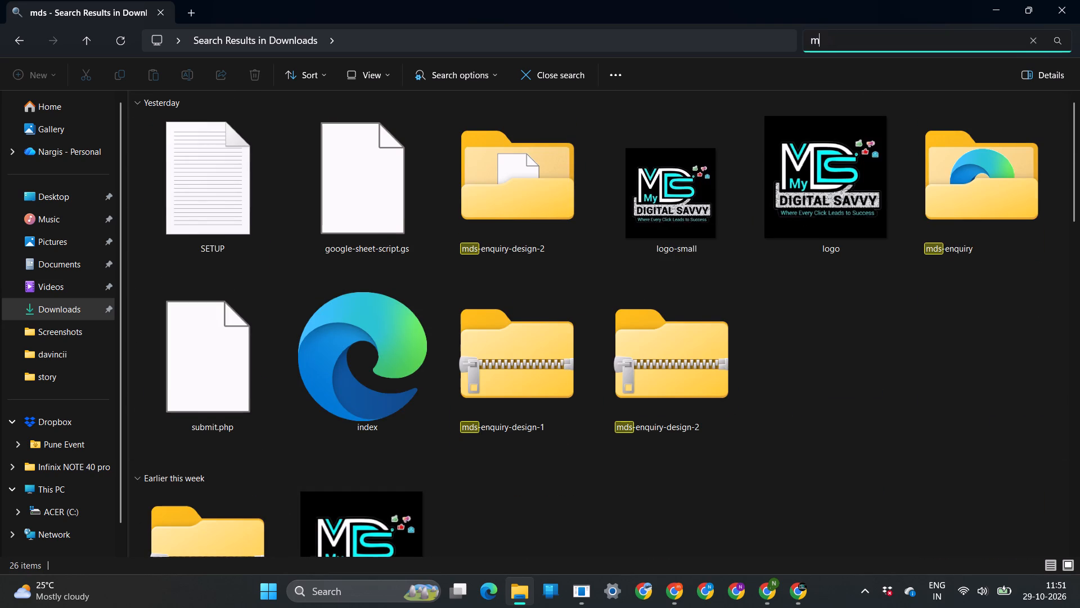
pyautogui.write('y digital savvy')
# Examine the "my digital savvy" results for brand images and designs, expanding the Earlier this week and Last month groups.
pyautogui.scroll(-1, 741, 223)
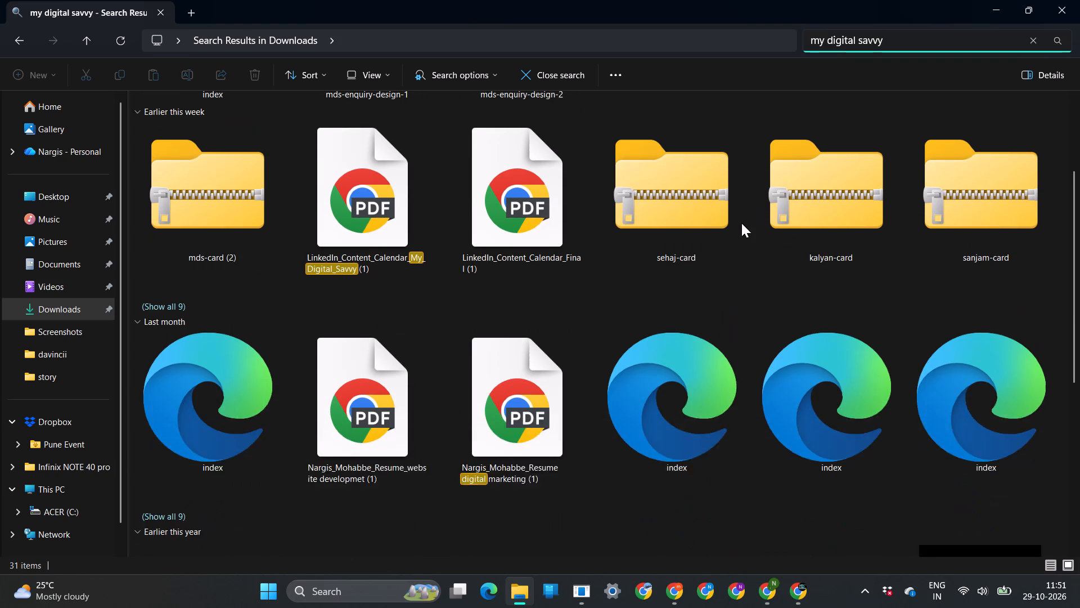
pyautogui.scroll(-1, 741, 223)
pyautogui.scroll(4, 741, 223)
pyautogui.click(173, 456)
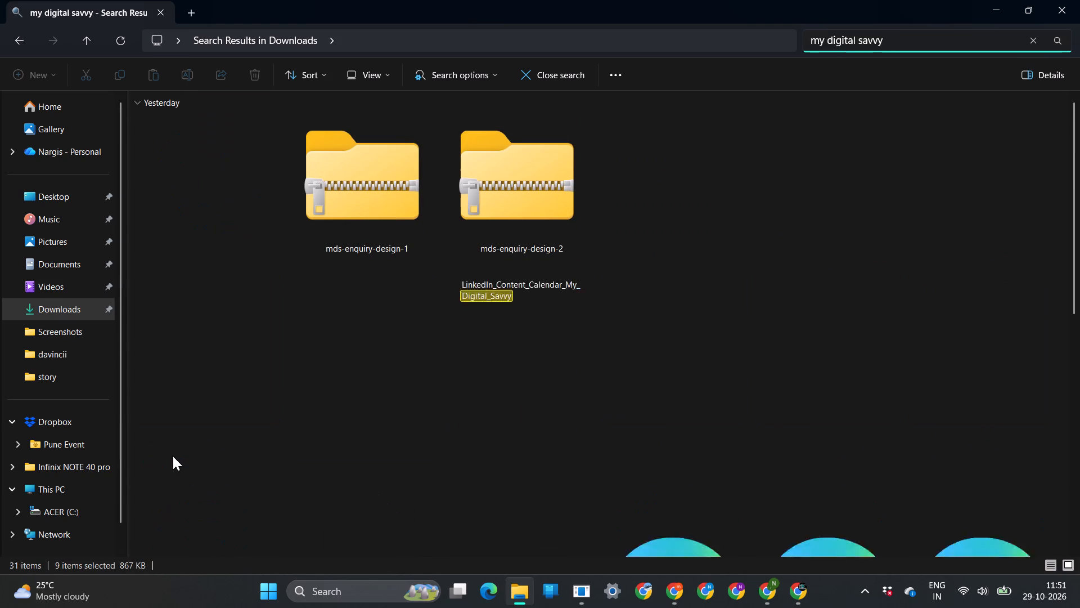
pyautogui.scroll(2, 681, 403)
pyautogui.scroll(-3, 681, 403)
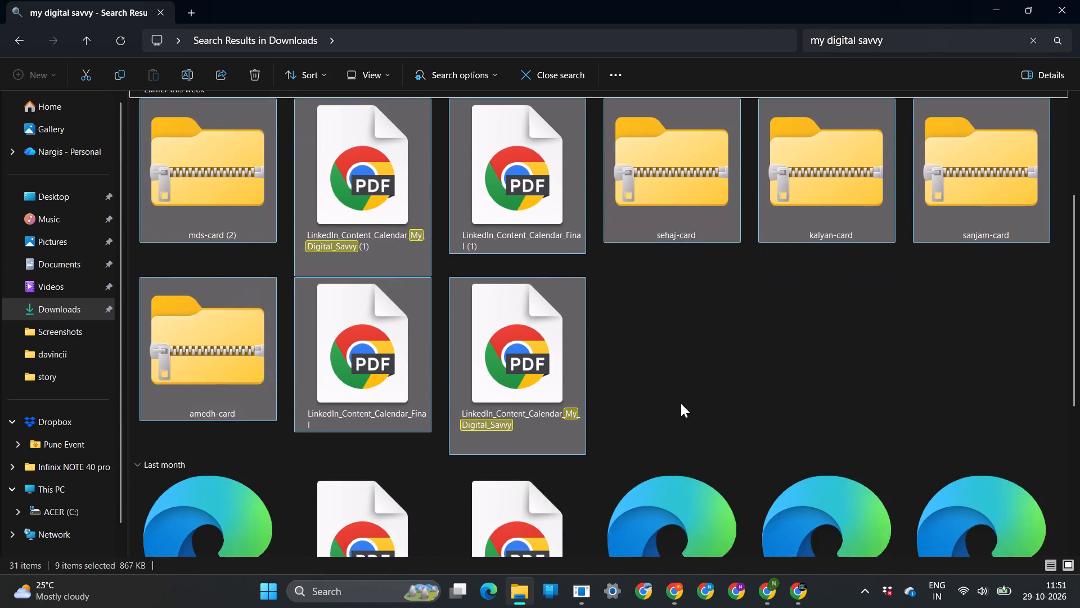
pyautogui.scroll(-4, 681, 403)
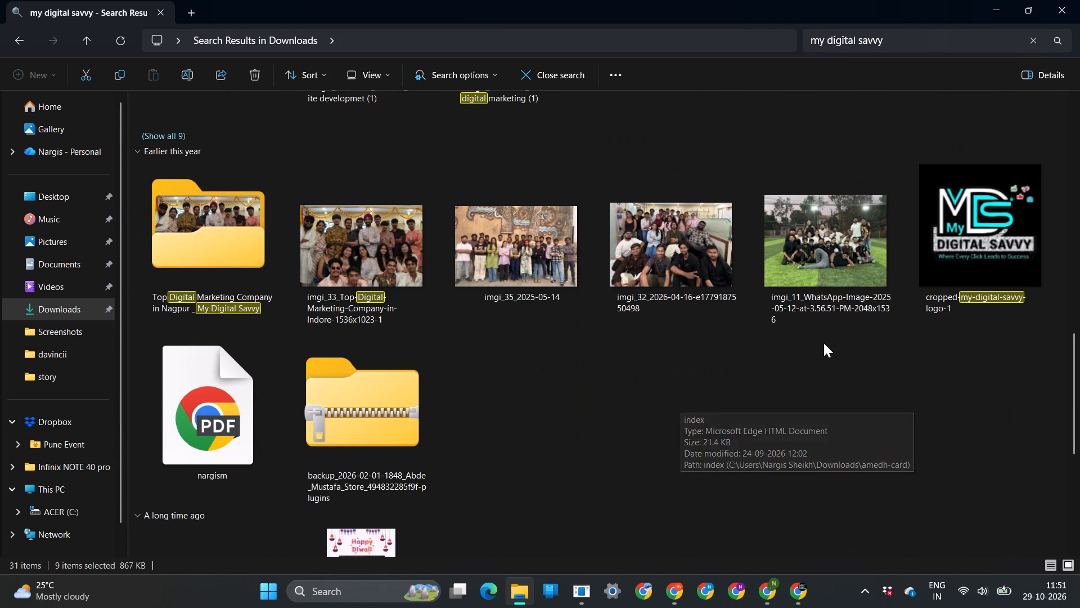
pyautogui.scroll(-8, 823, 343)
pyautogui.scroll(-2, 350, 445)
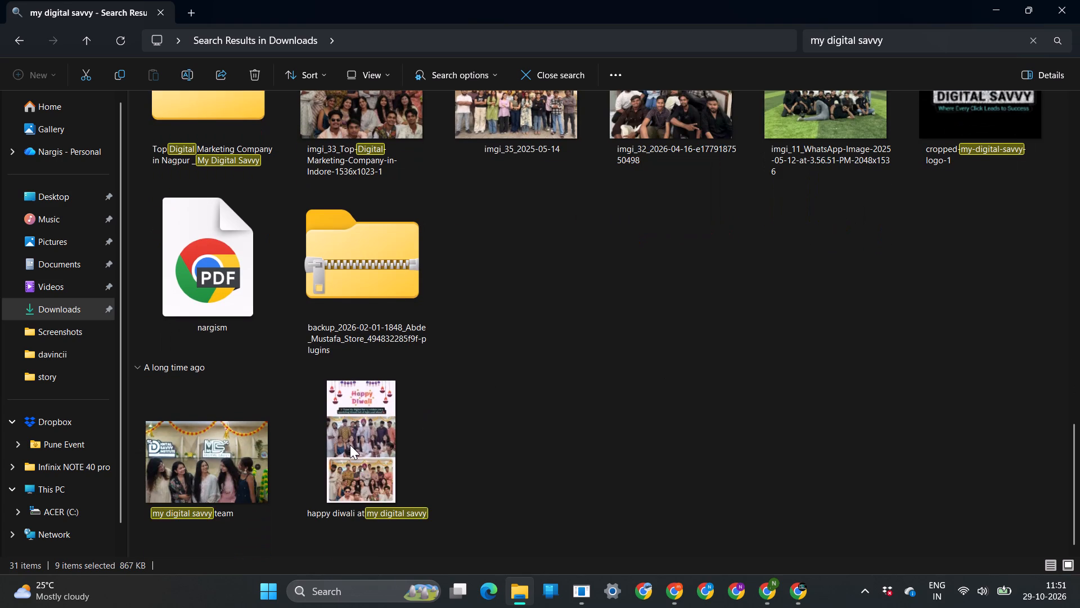
pyautogui.scroll(-3, 350, 445)
pyautogui.scroll(-4, 152, 403)
pyautogui.scroll(4, 152, 403)
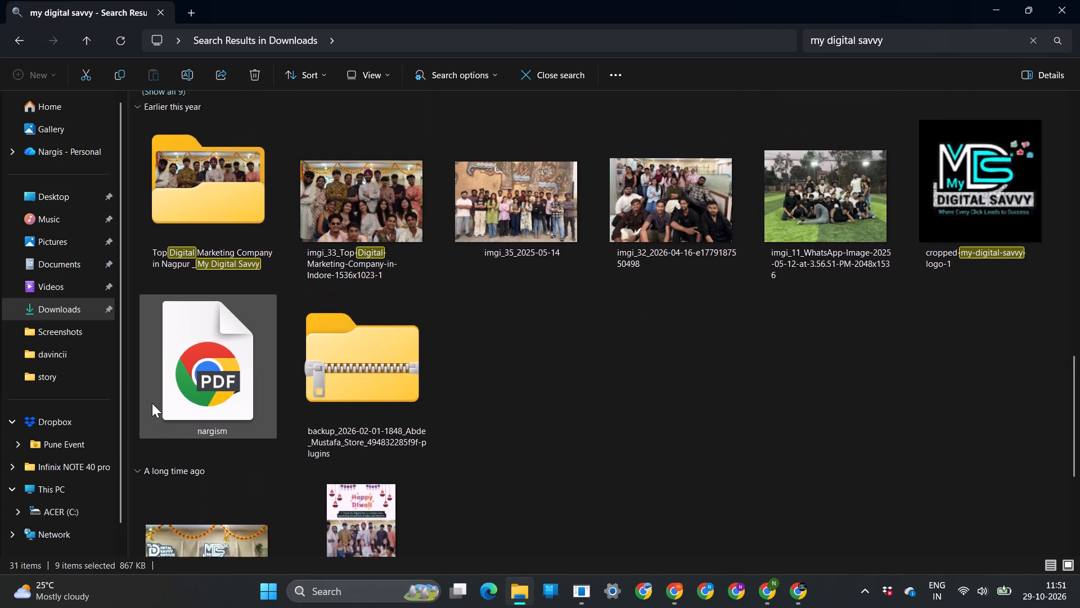
pyautogui.scroll(3, 152, 403)
pyautogui.click(166, 449)
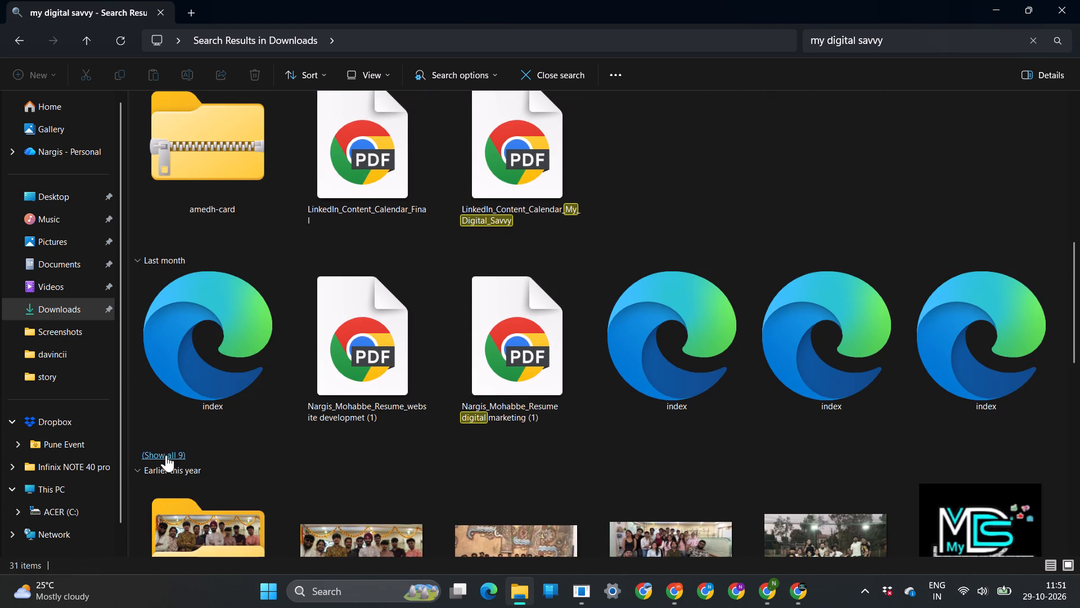
pyautogui.click(168, 457)
pyautogui.scroll(-4, 168, 457)
pyautogui.click(829, 215)
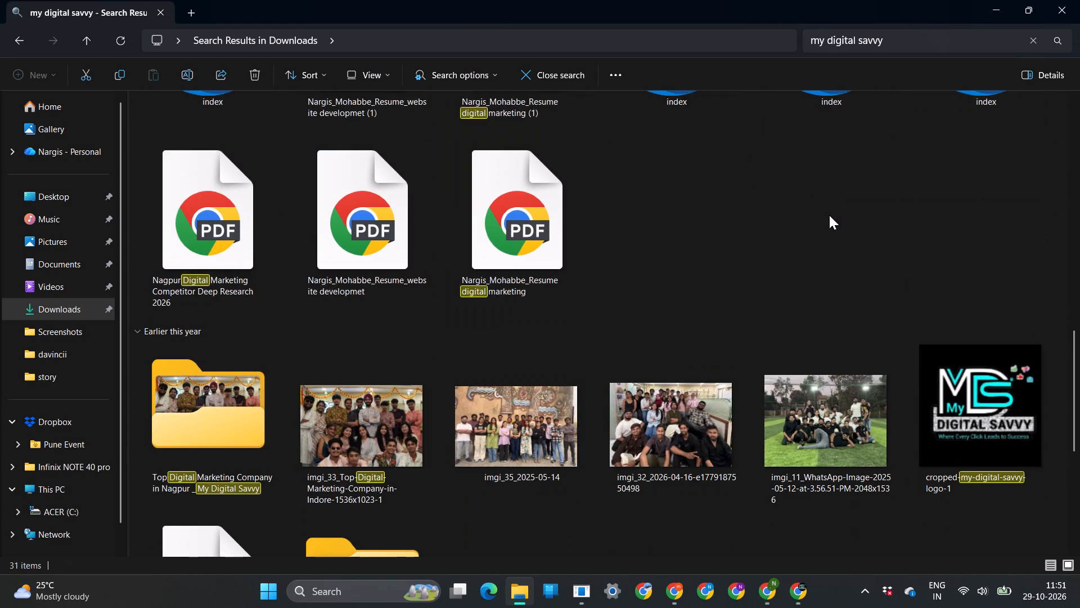
pyautogui.scroll(-5, 829, 215)
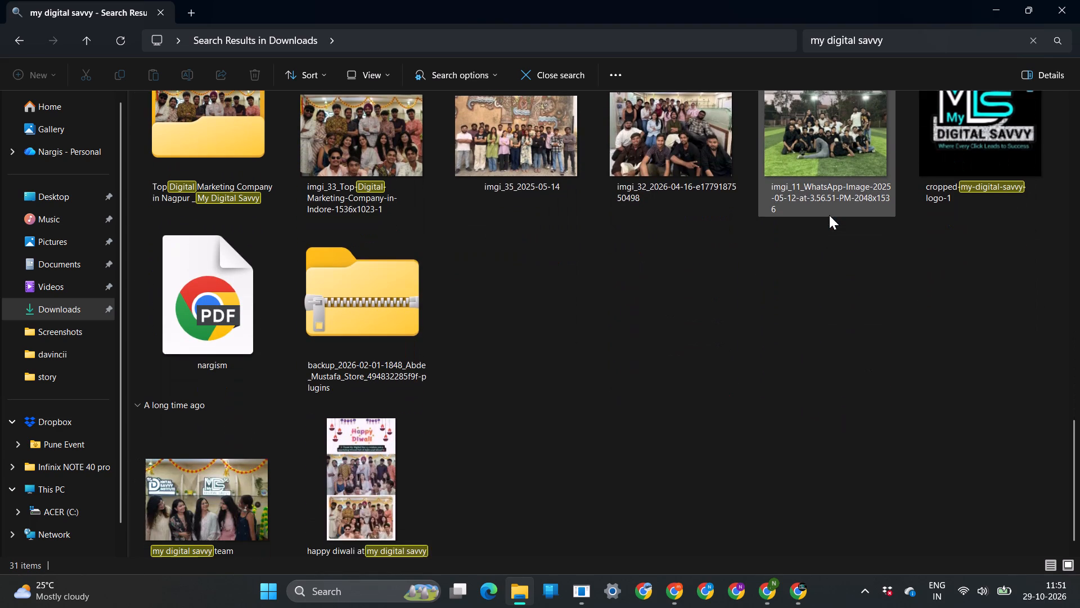
pyautogui.scroll(-5, 829, 215)
# Return to Canva and examine the uploaded images in the "my digital savvy" results for MDS designs, loading more images repeatedly.
pyautogui.click(985, 4)
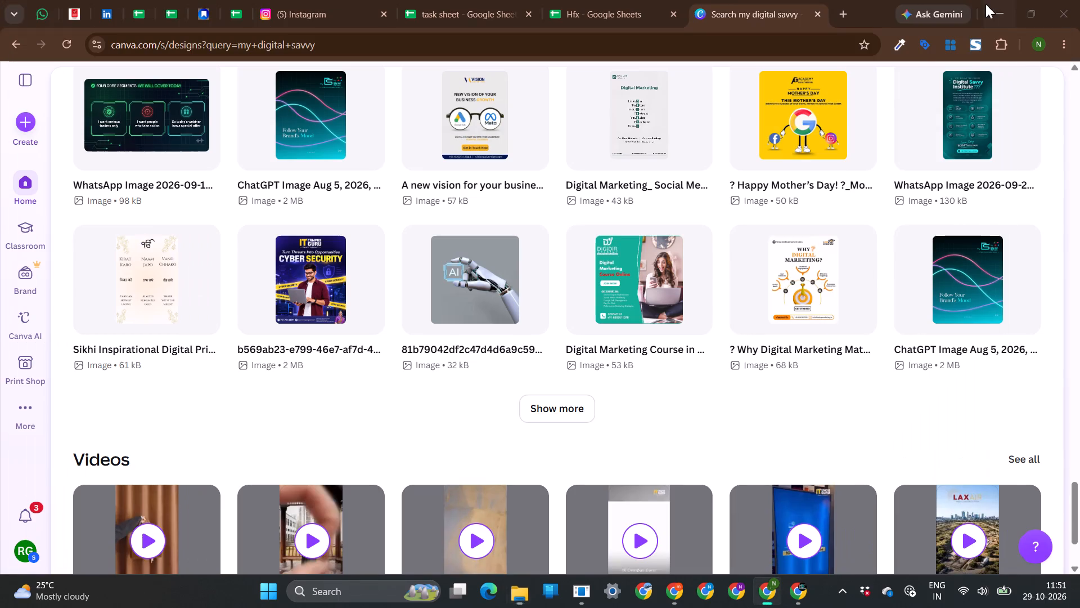
pyautogui.hscroll(1, 798, 222)
pyautogui.click(572, 356)
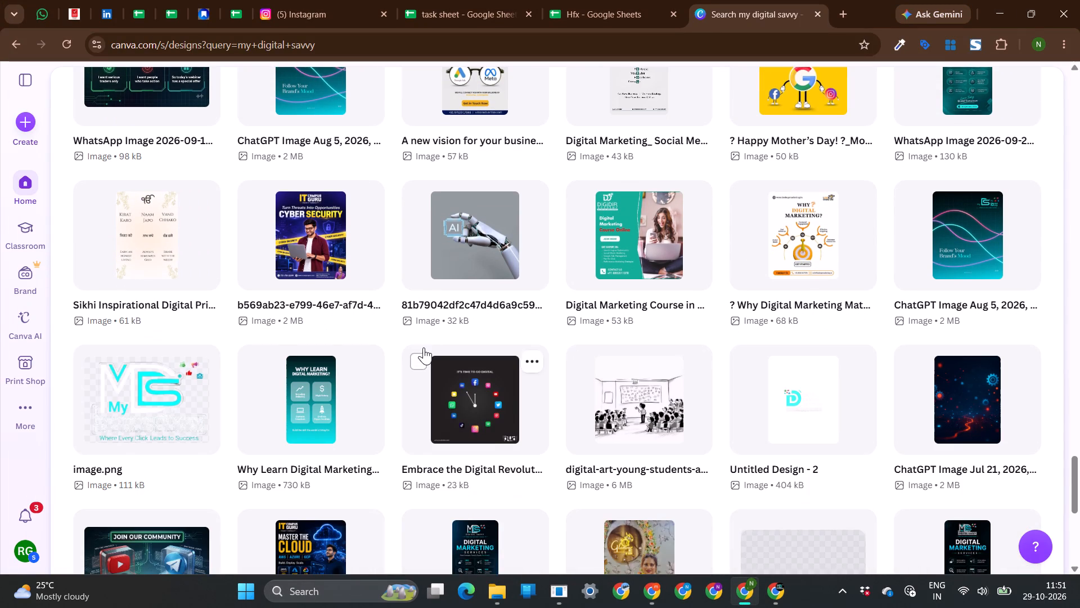
pyautogui.scroll(-4, 424, 347)
pyautogui.click(574, 436)
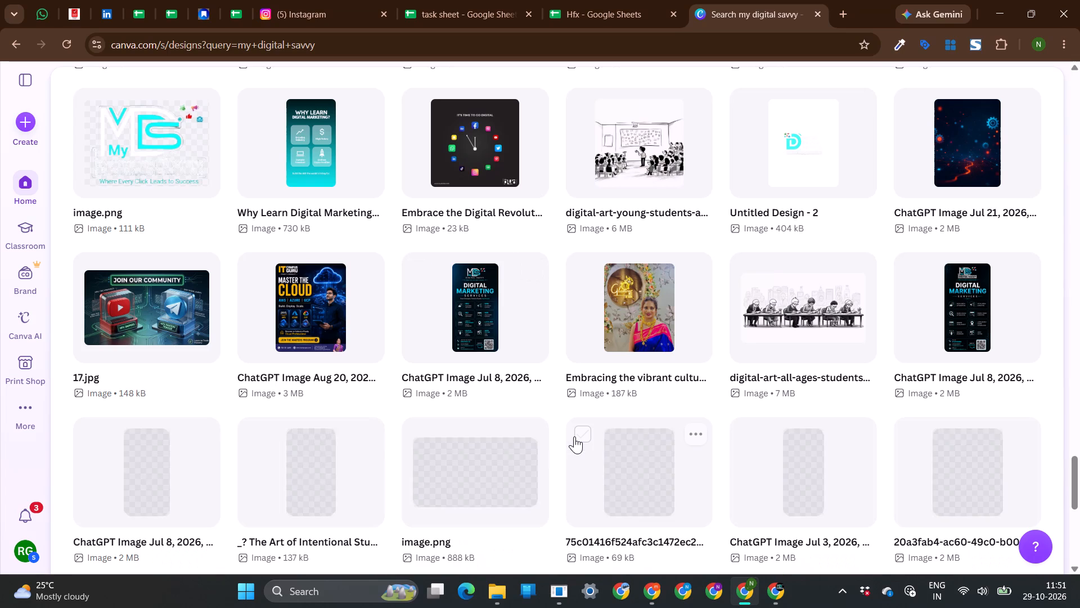
pyautogui.scroll(-3, 574, 436)
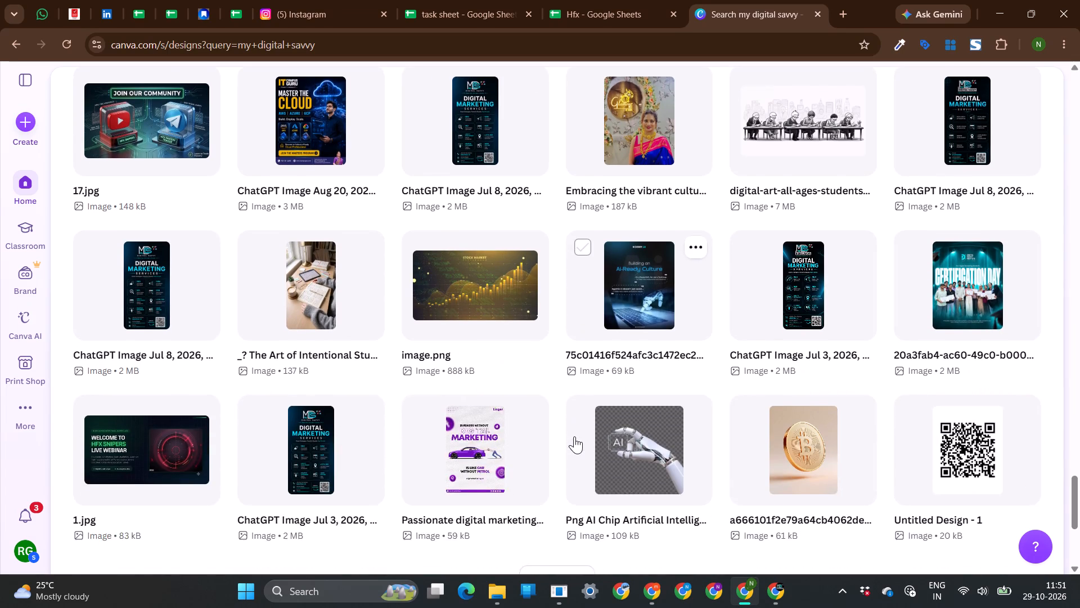
pyautogui.scroll(-2, 574, 436)
pyautogui.click(543, 502)
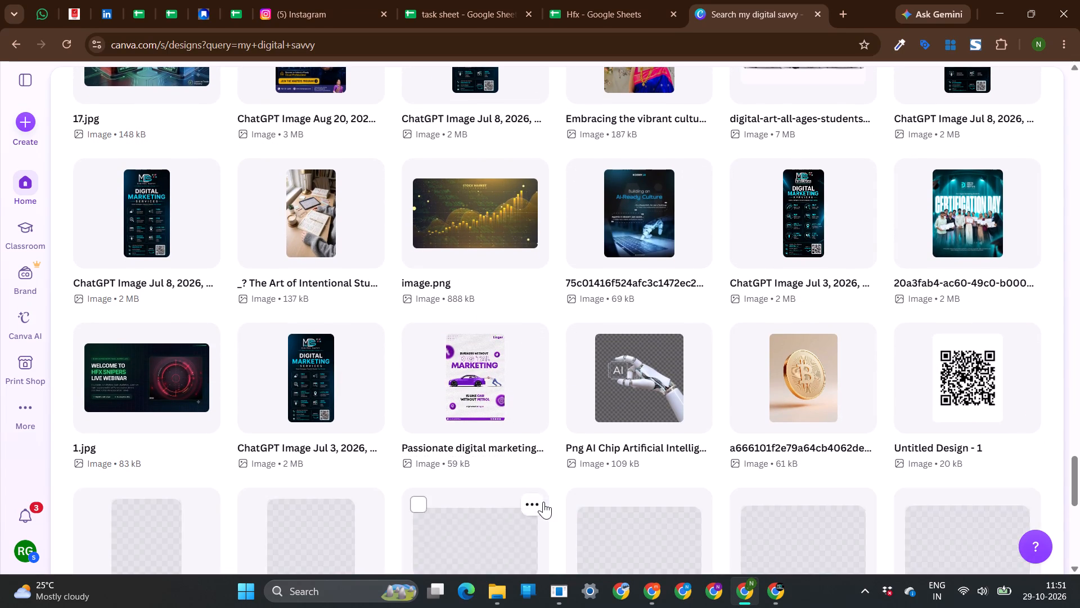
pyautogui.scroll(-3, 543, 502)
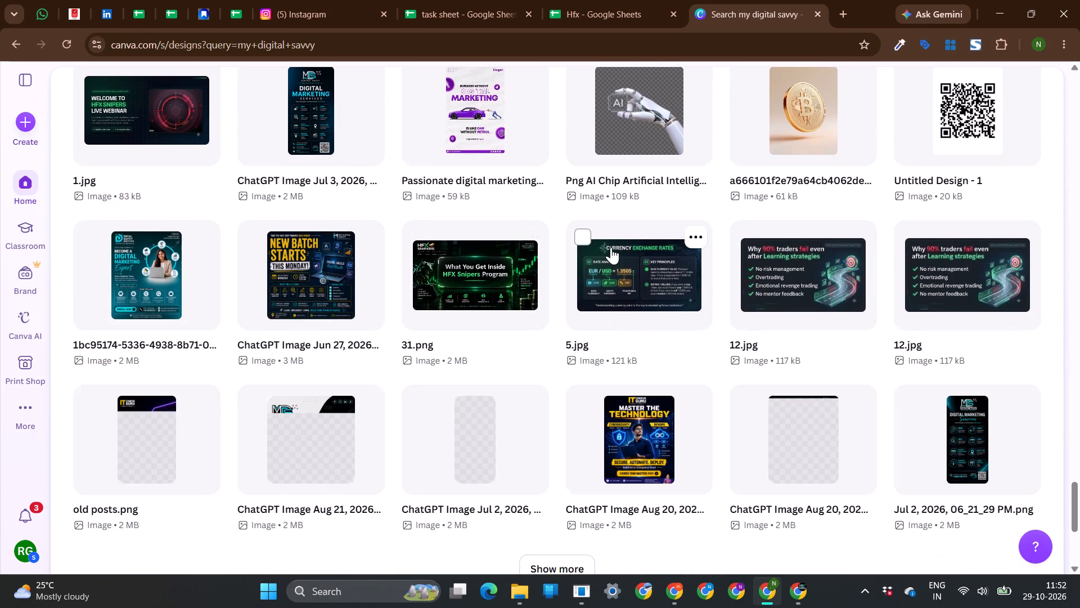
pyautogui.scroll(-3, 611, 247)
pyautogui.click(538, 357)
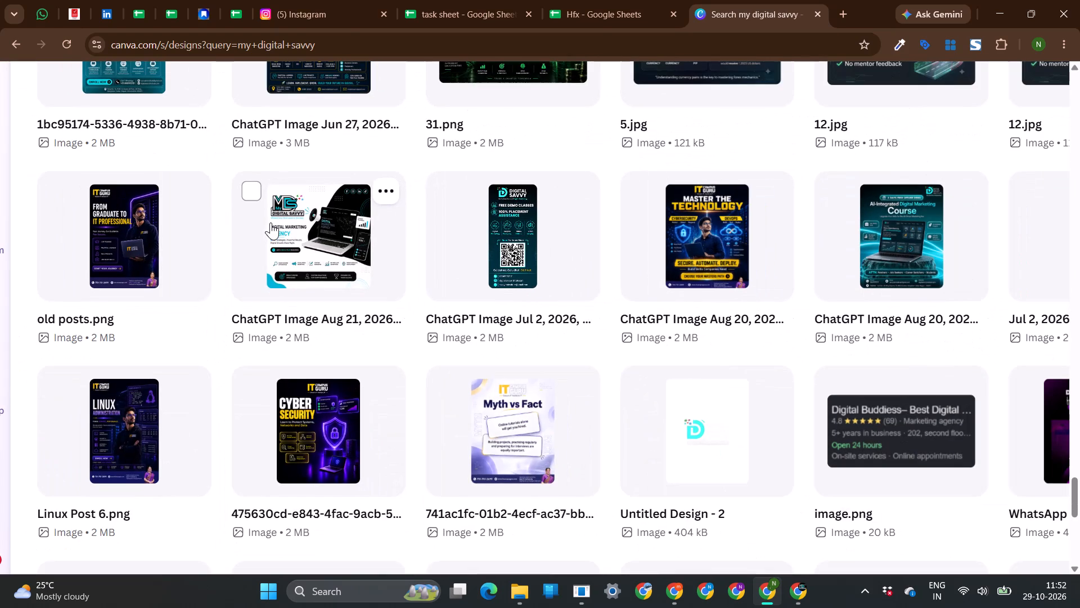
pyautogui.scroll(-4, 511, 363)
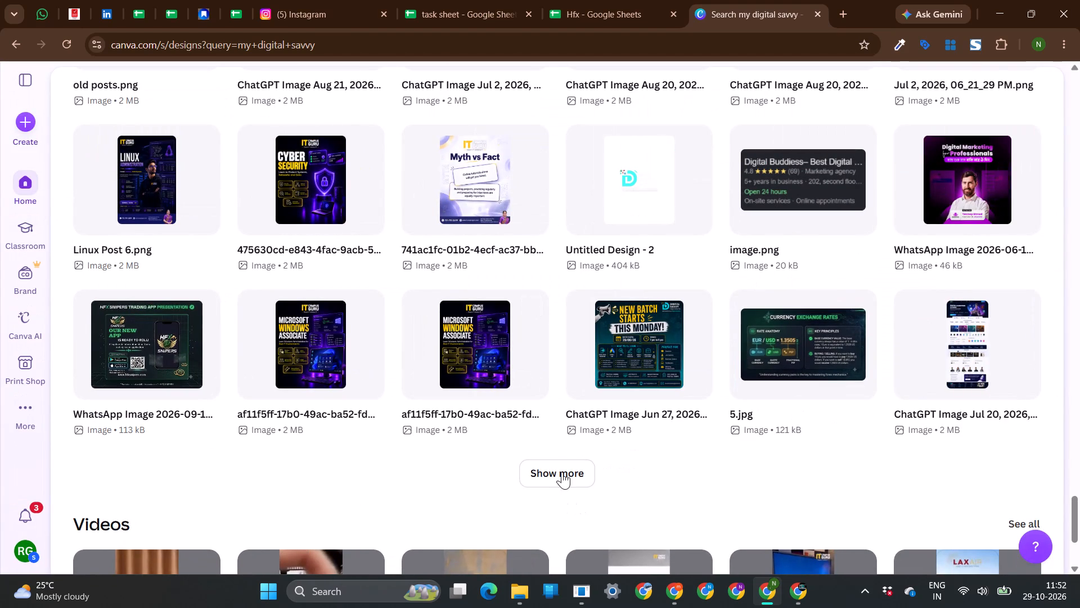
pyautogui.click(561, 470)
pyautogui.scroll(-5, 597, 319)
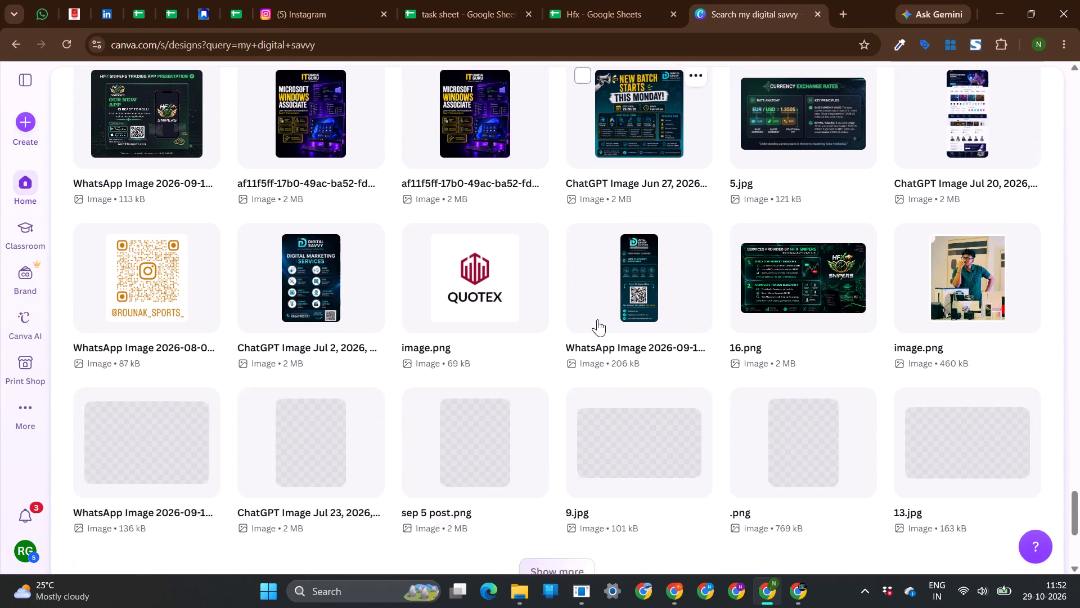
pyautogui.scroll(-1, 390, 269)
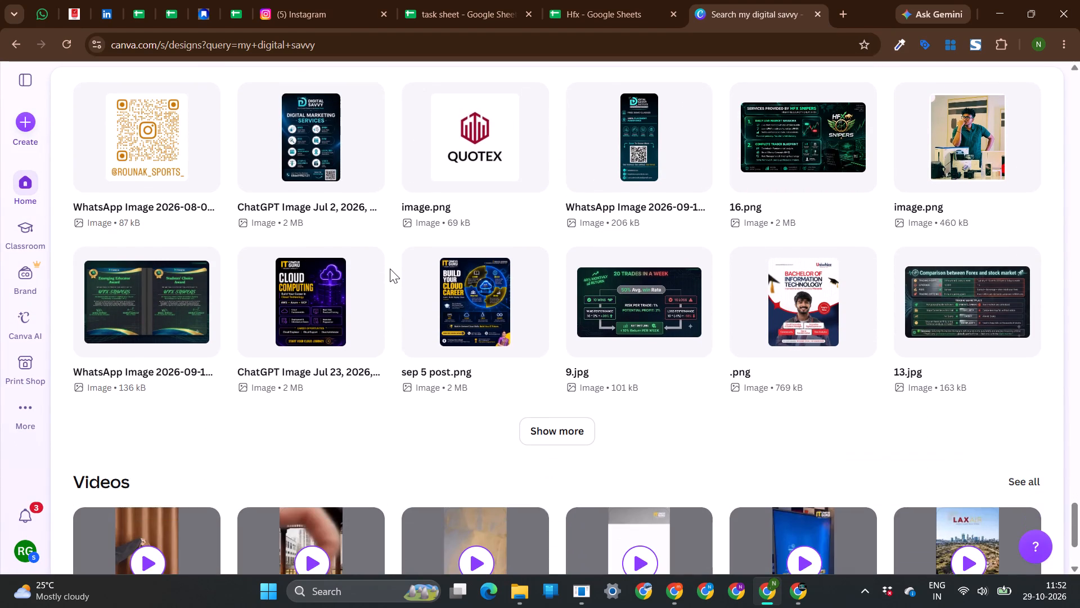
pyautogui.scroll(-1, 390, 269)
pyautogui.click(543, 423)
pyautogui.scroll(-7, 543, 423)
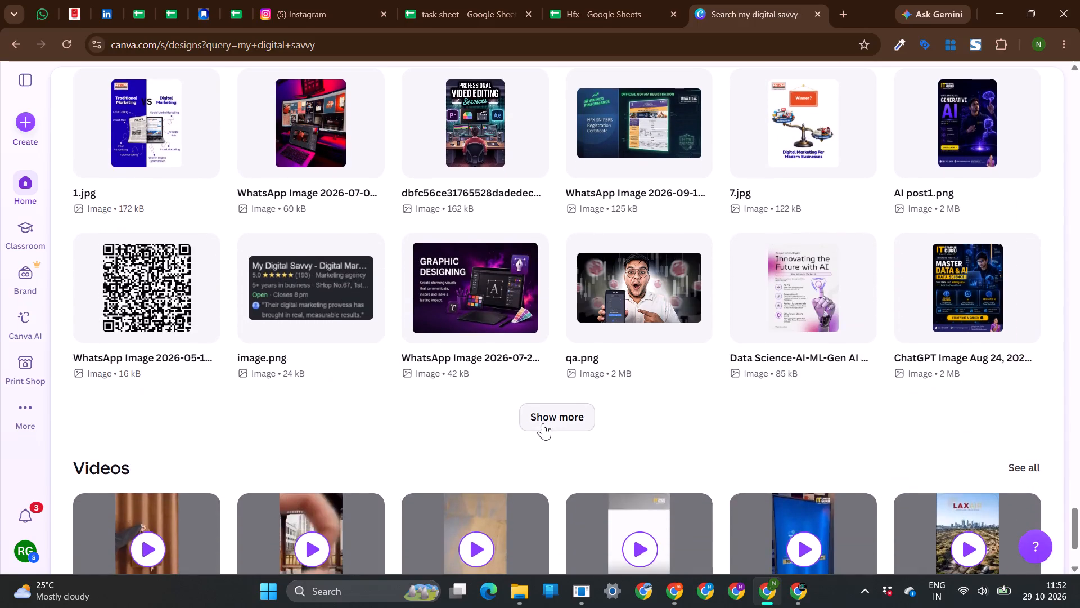
pyautogui.click(547, 417)
pyautogui.scroll(-1, 547, 417)
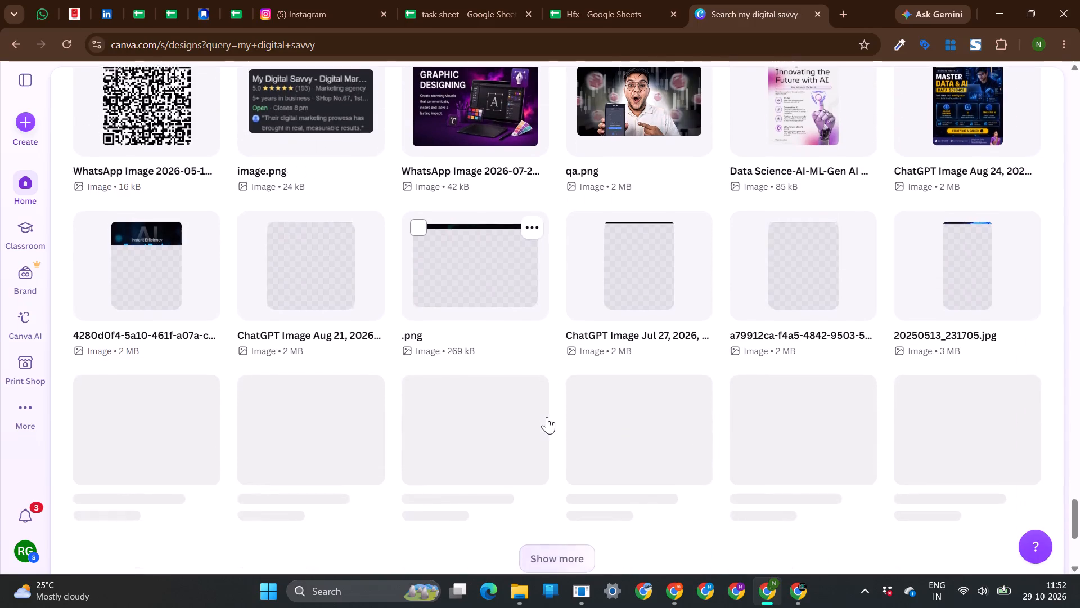
pyautogui.scroll(-1, 547, 417)
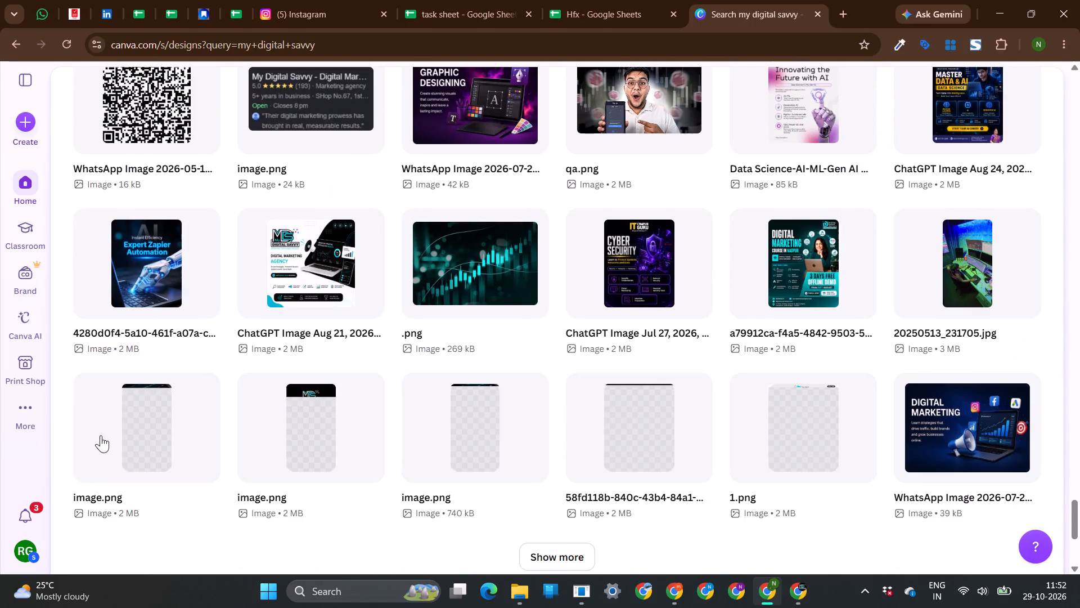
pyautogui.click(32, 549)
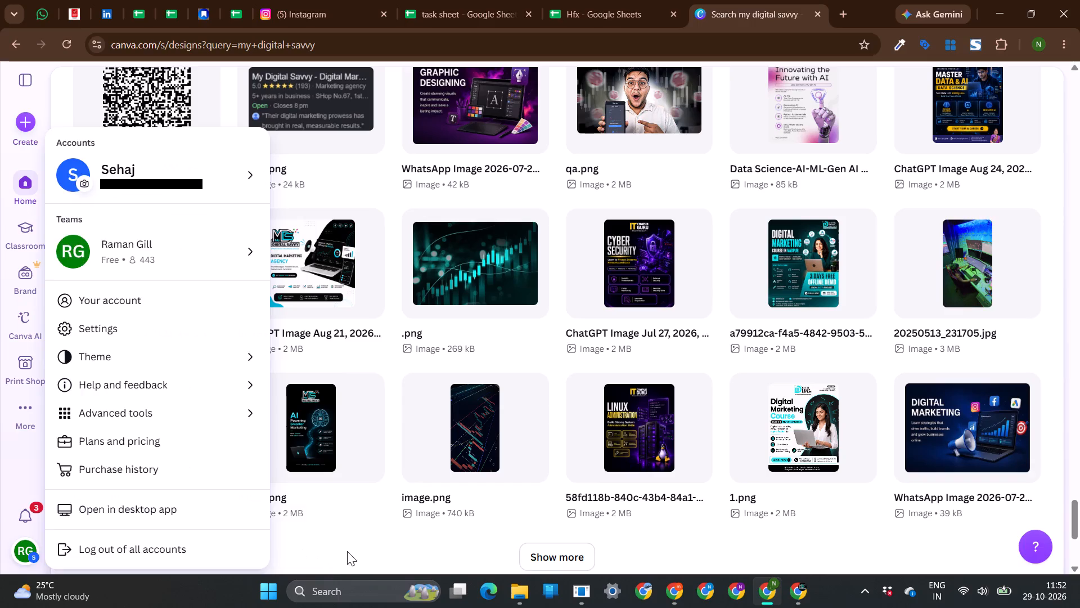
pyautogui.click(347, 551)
# Examine further uploaded images in the "my digital savvy" results for MDS designs, loading additional batches down to the Videos section.
pyautogui.scroll(-2, 347, 551)
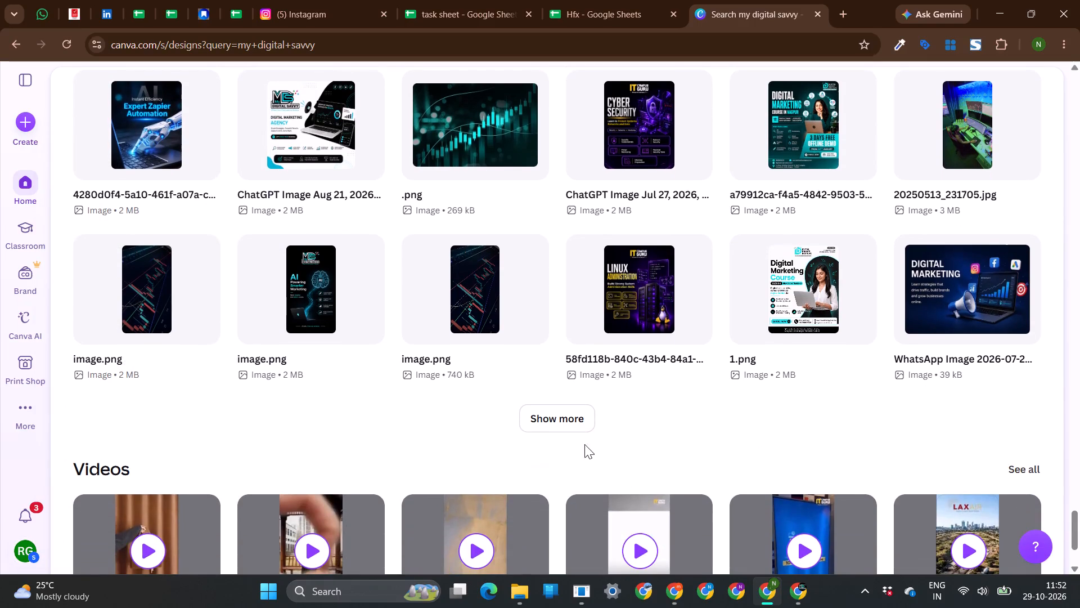
pyautogui.click(543, 423)
pyautogui.scroll(-1, 431, 225)
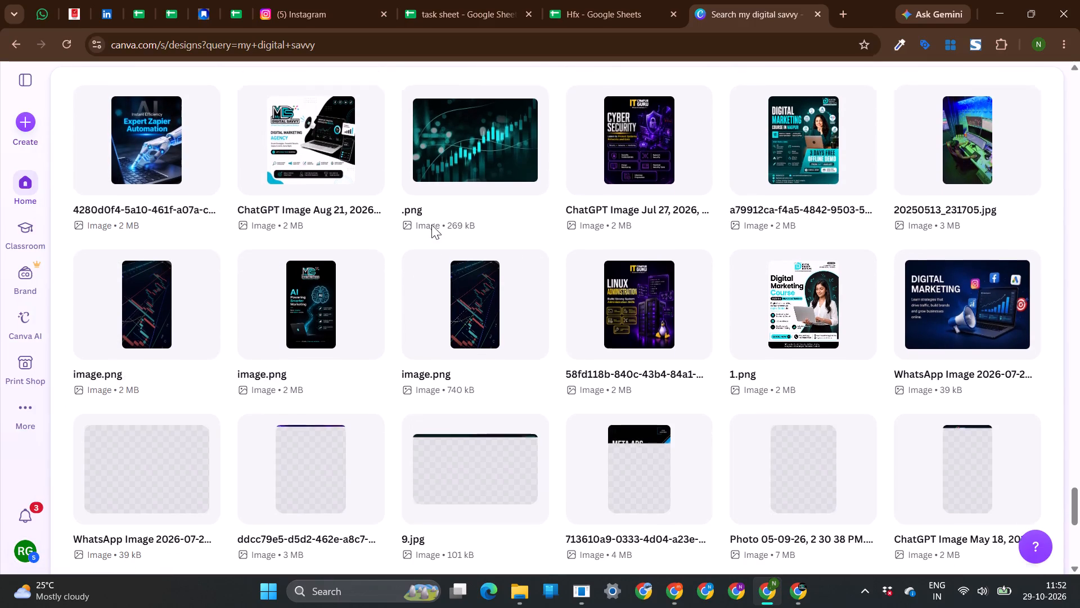
pyautogui.scroll(-2, 431, 225)
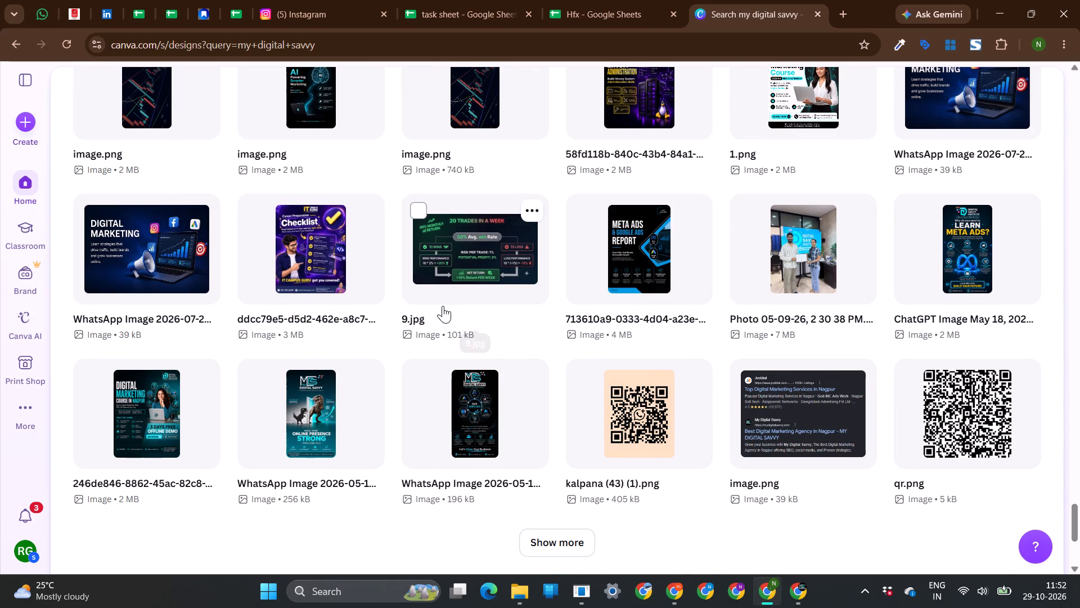
pyautogui.scroll(-4, 443, 306)
pyautogui.click(569, 331)
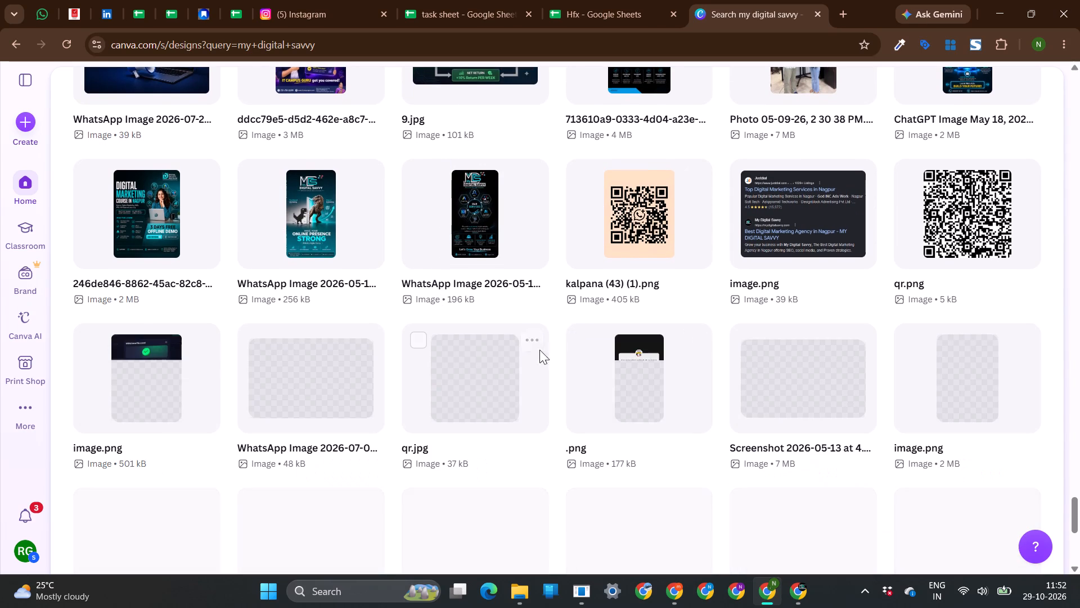
pyautogui.scroll(-1, 467, 374)
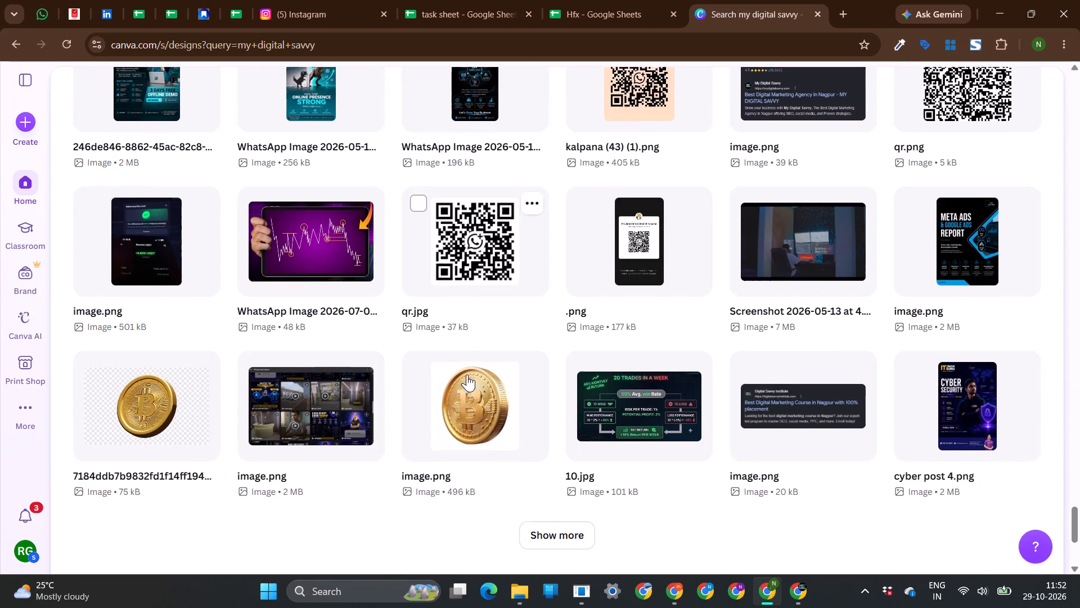
pyautogui.scroll(-3, 467, 374)
pyautogui.click(556, 410)
pyautogui.click(561, 425)
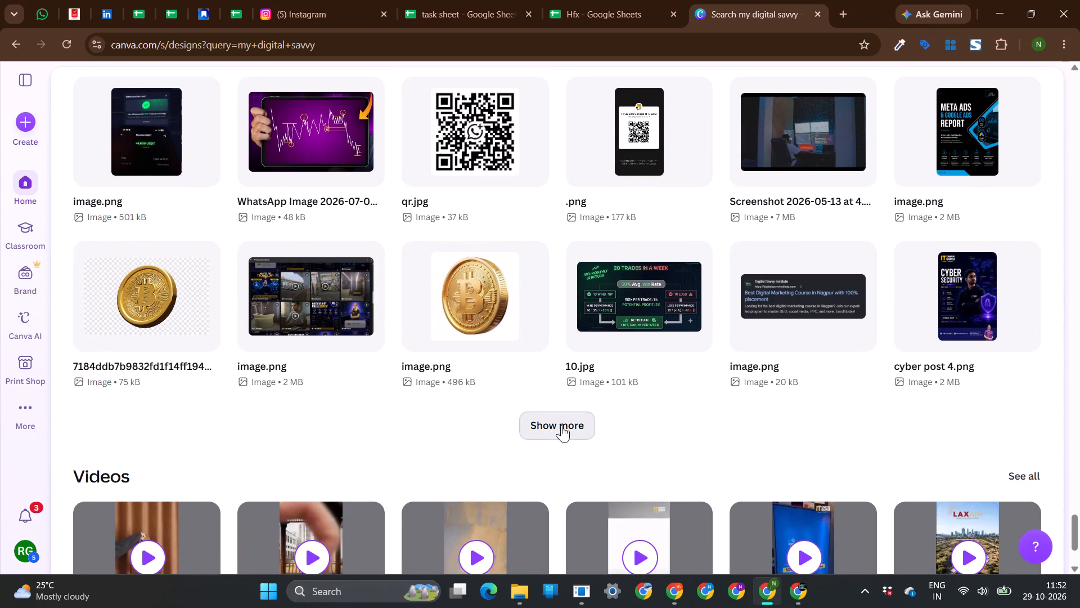
pyautogui.scroll(-2, 561, 425)
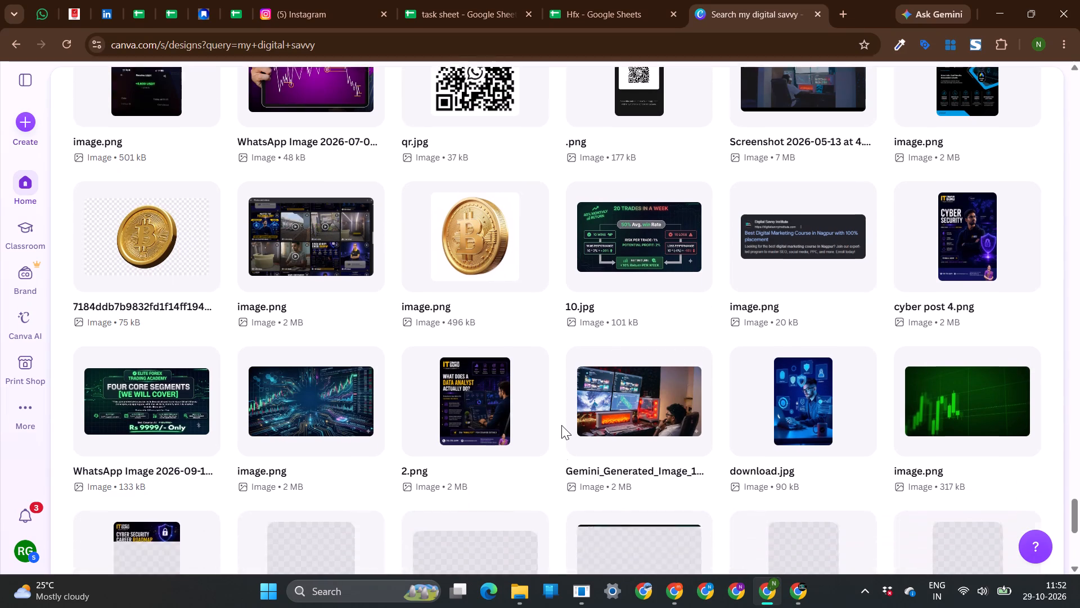
pyautogui.scroll(-7, 561, 425)
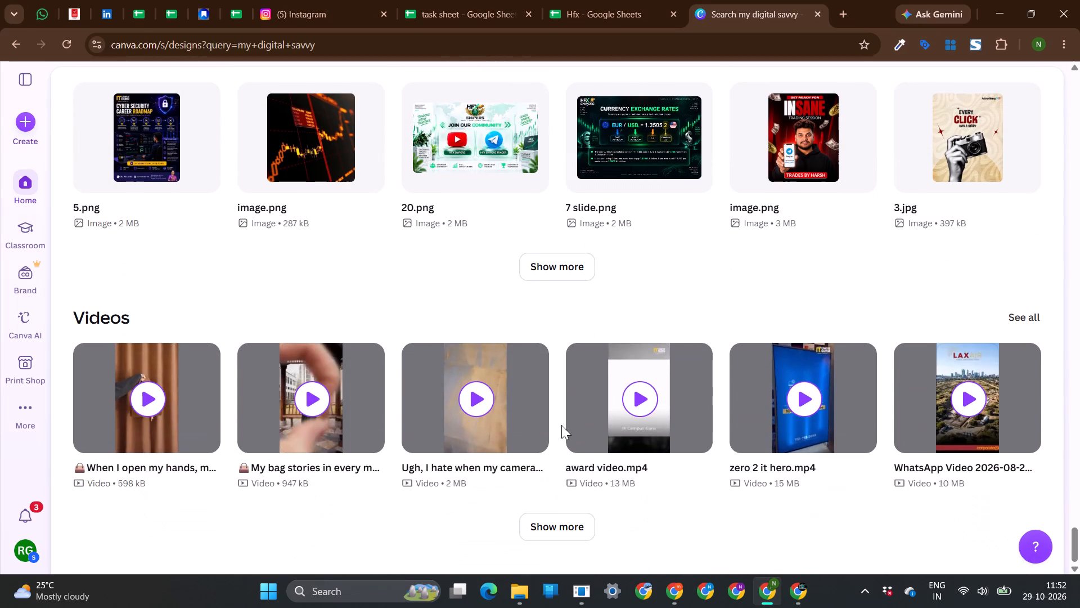
pyautogui.scroll(-2, 561, 425)
# Go back to the Canva search and select the whole "my digital savvy" query text.
pyautogui.scroll(20, 561, 425)
pyautogui.scroll(10, 561, 425)
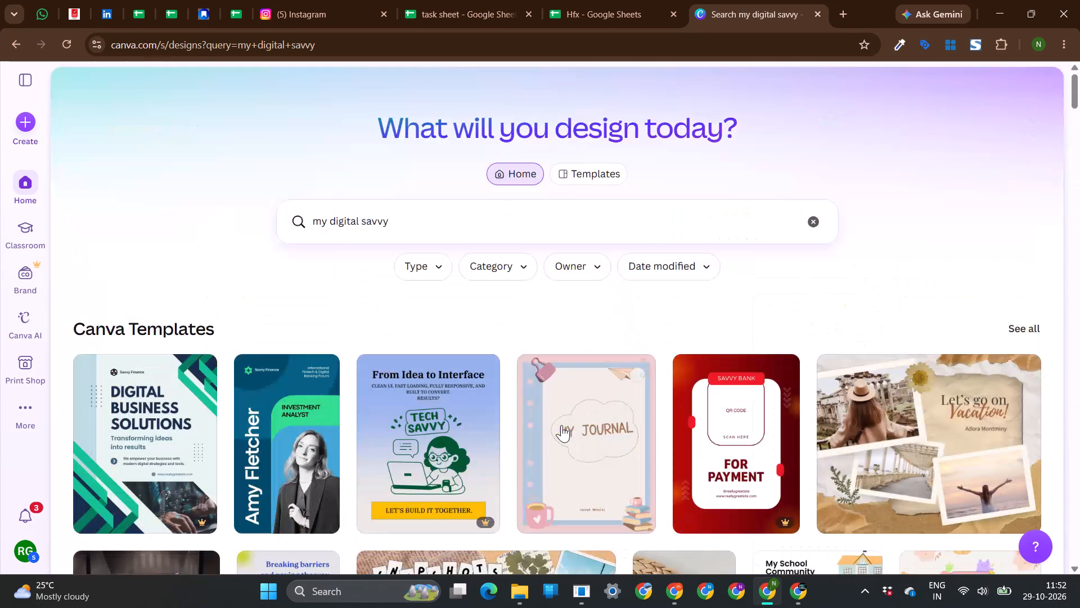
pyautogui.scroll(8, 561, 425)
pyautogui.moveTo(406, 220); pyautogui.dragTo(272, 219)
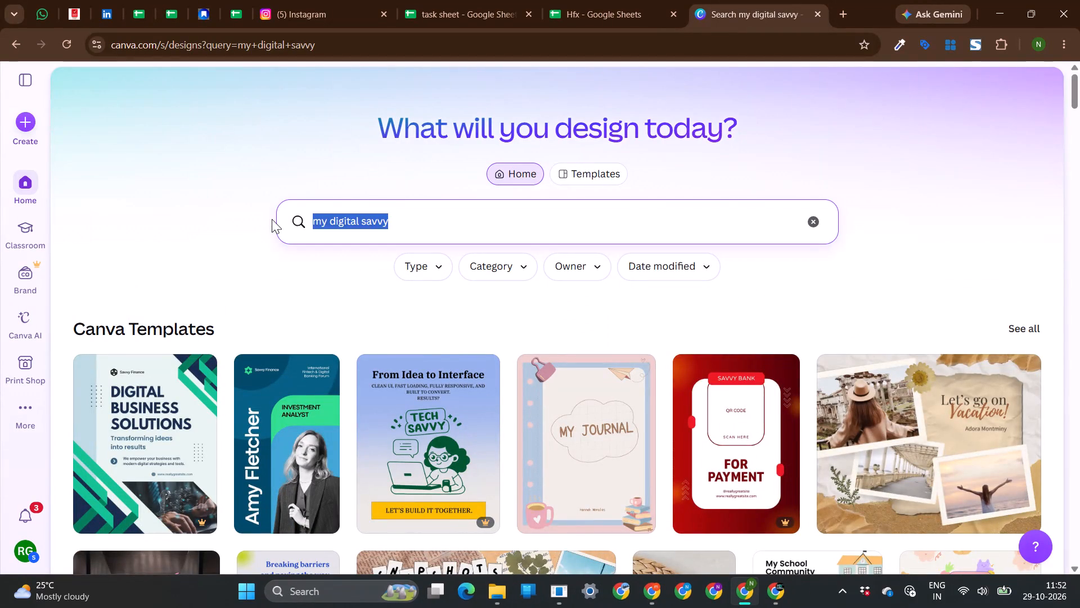
# Replace the selected search query with "mds logo" and run the search.
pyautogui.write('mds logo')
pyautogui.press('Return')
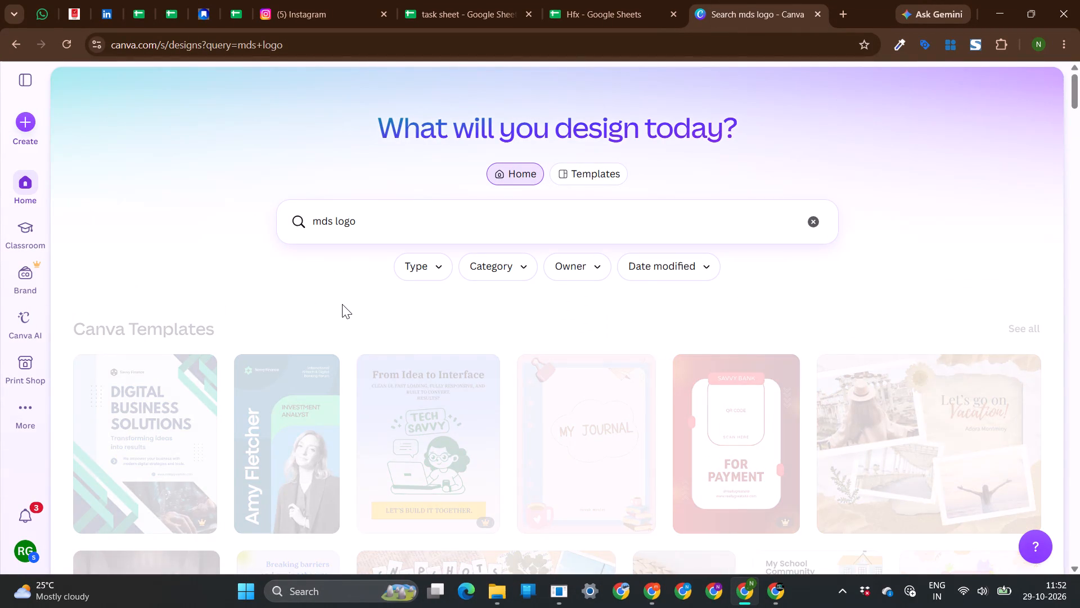
pyautogui.scroll(-7, 342, 304)
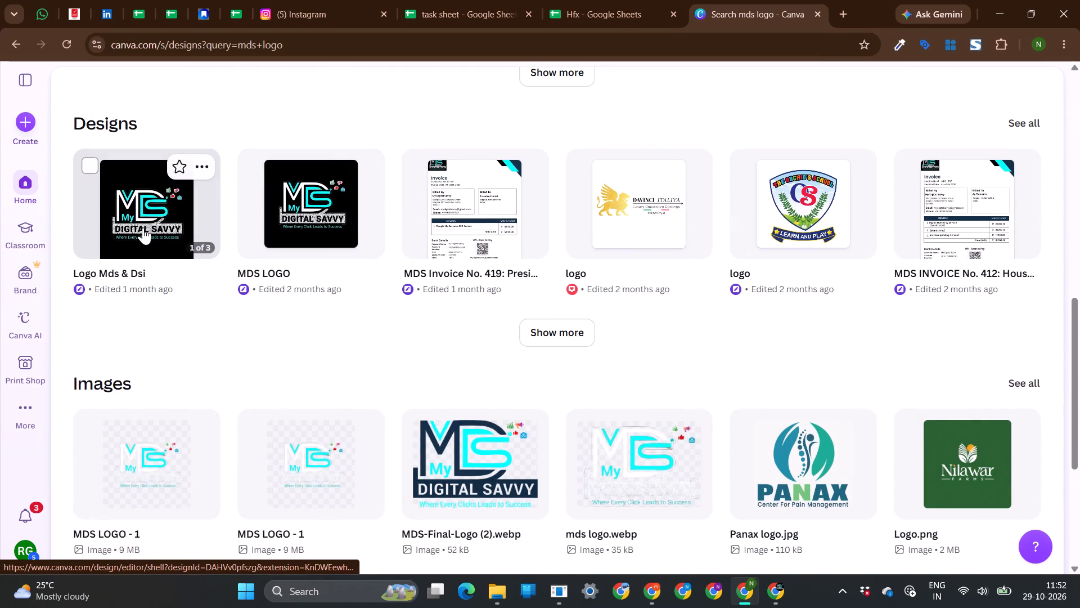
pyautogui.scroll(-1, 444, 267)
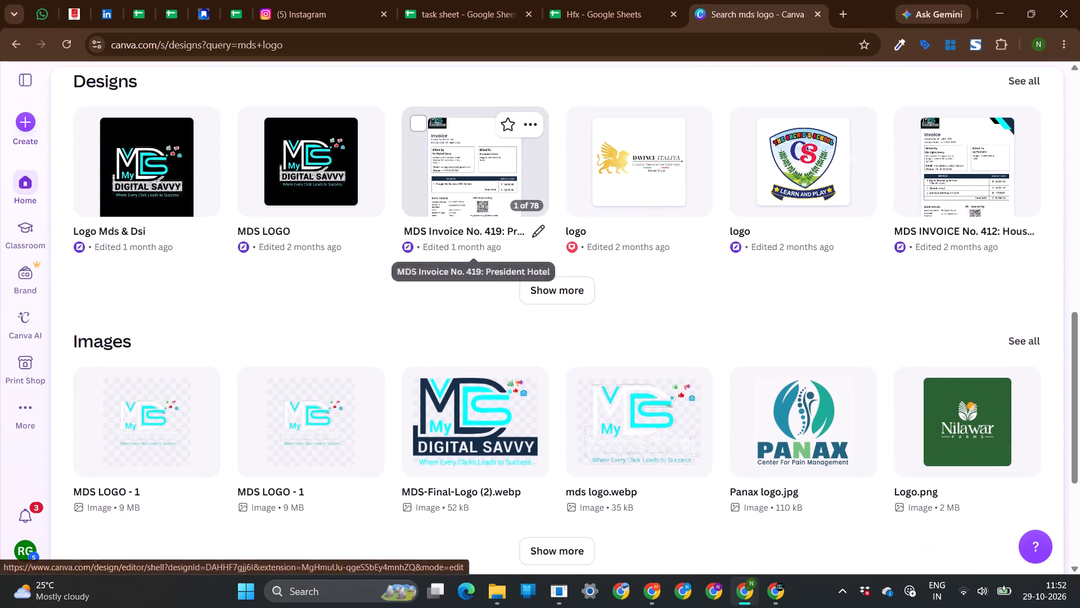
pyautogui.scroll(-1, 444, 267)
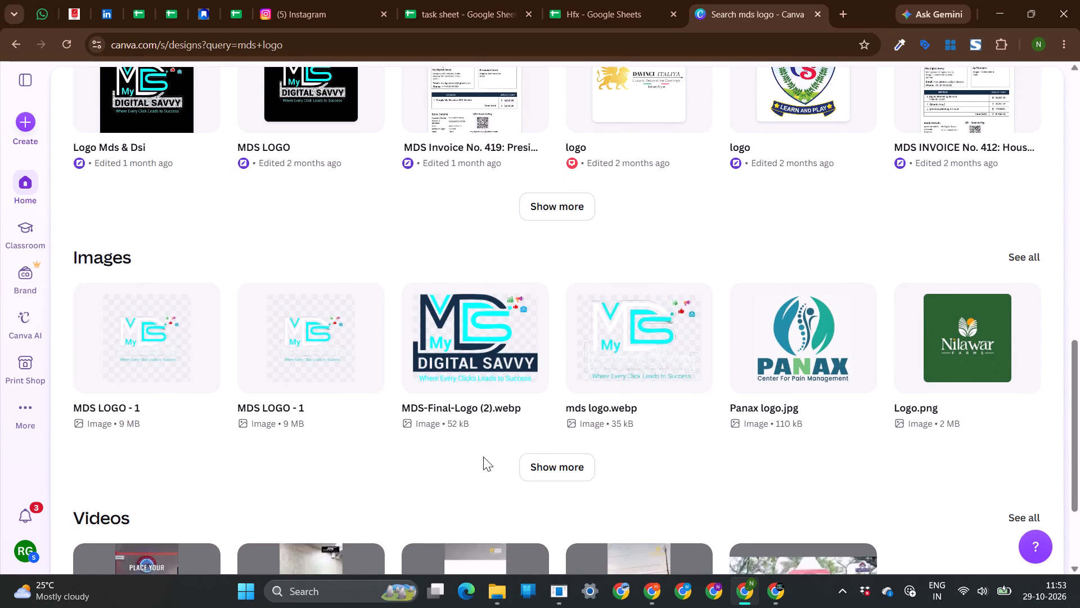
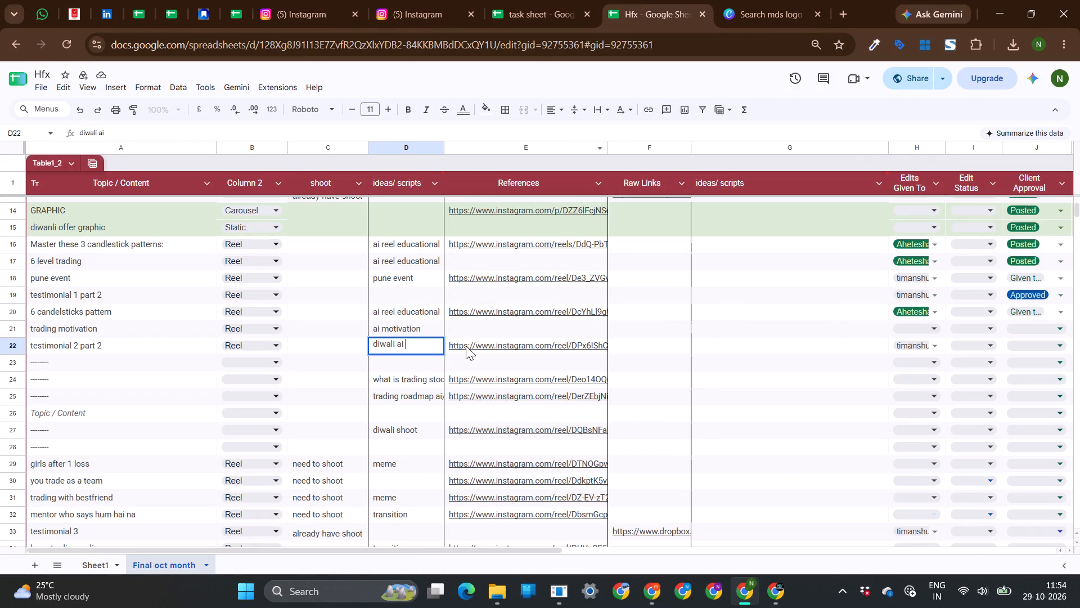
# Open the Instagram reference reel linked in the "testimonial 2 part 2" row of the content table.
pyautogui.click(472, 346)
pyautogui.click(499, 367)
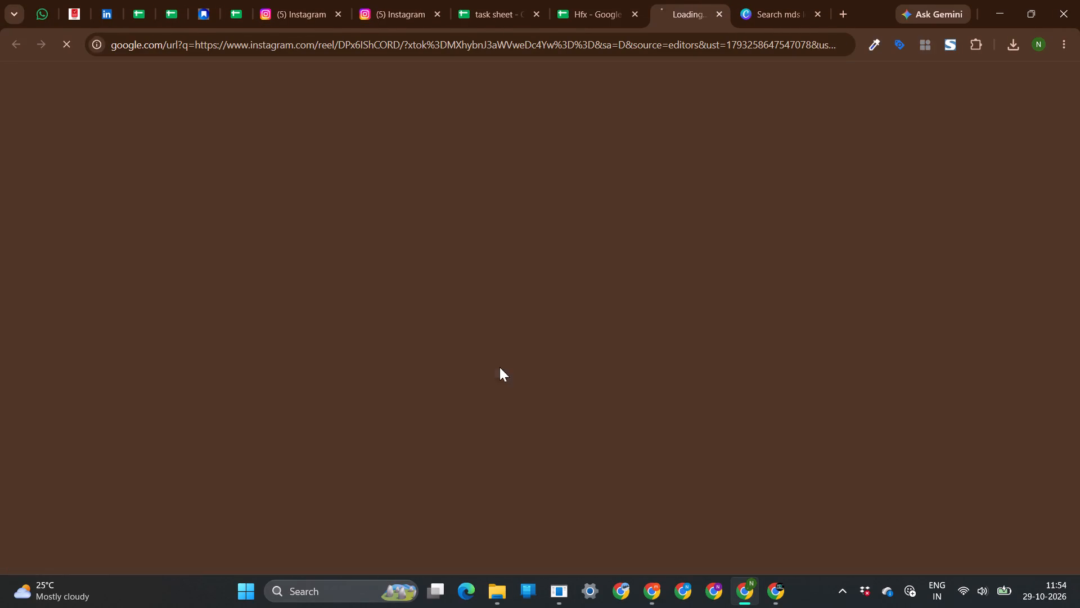
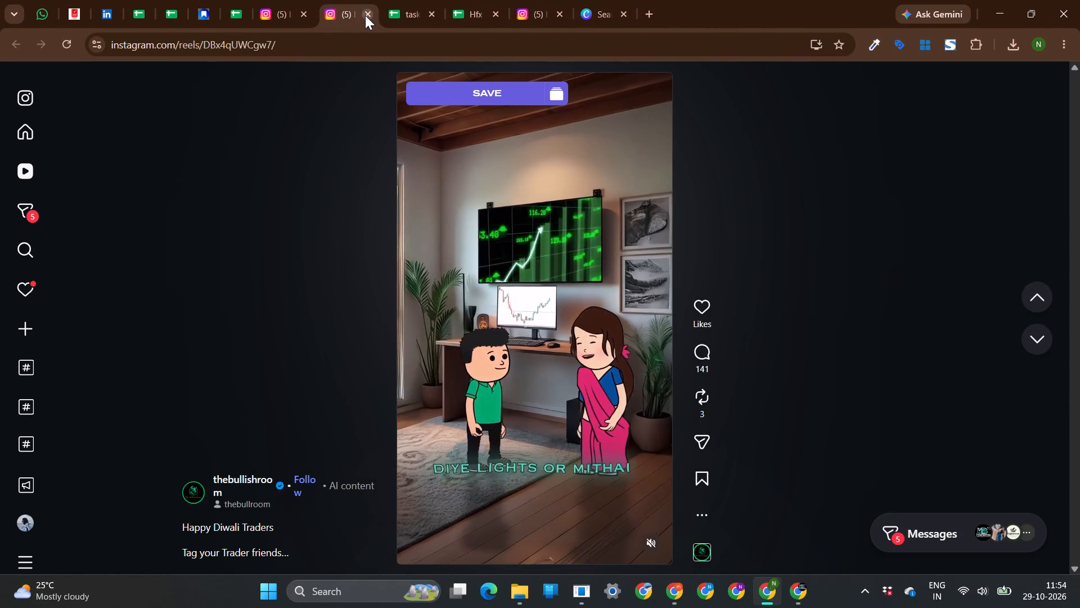
# Copy the link of thebullishroom's "Happy Diwali Traders" reel from Instagram into the References cell of row 23 in the Hfx sheet.
pyautogui.click(289, 12)
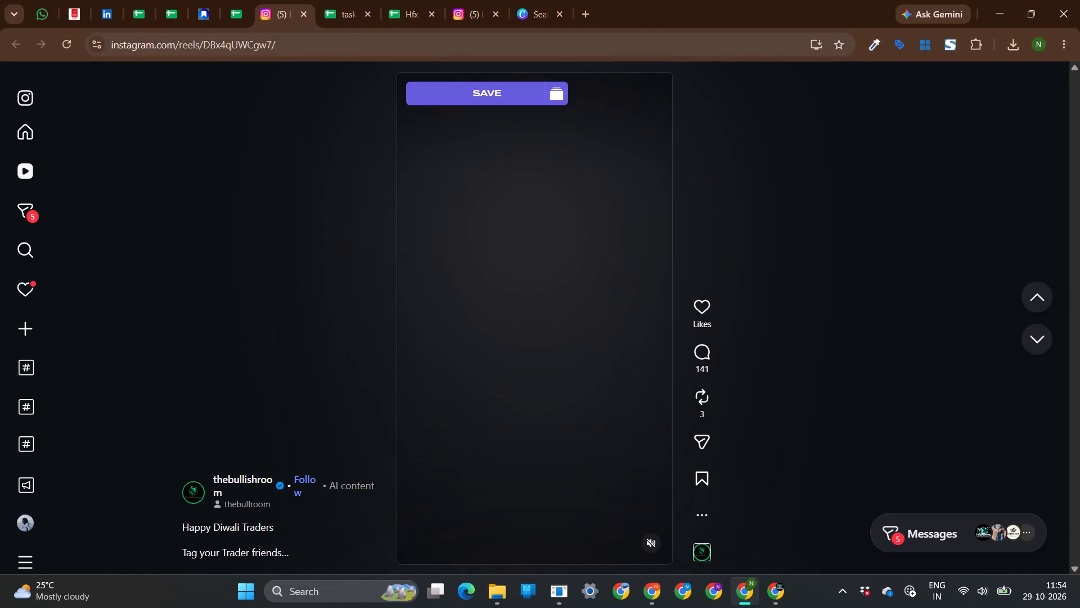
pyautogui.click(370, 52)
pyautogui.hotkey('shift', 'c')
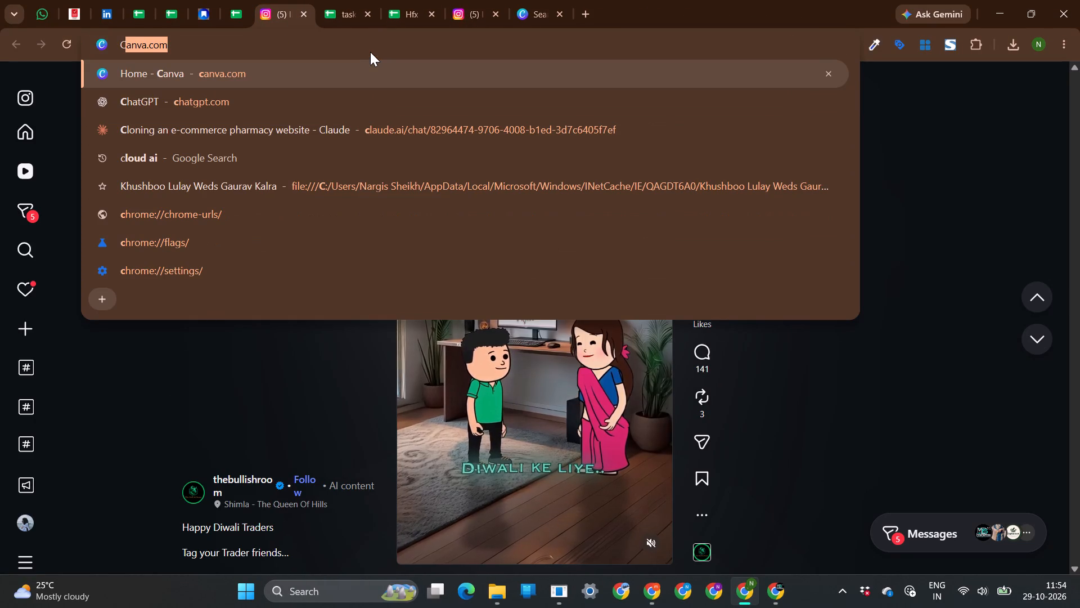
pyautogui.hotkey('ctrl', 'z')
pyautogui.hotkey('ctrl', 'c')
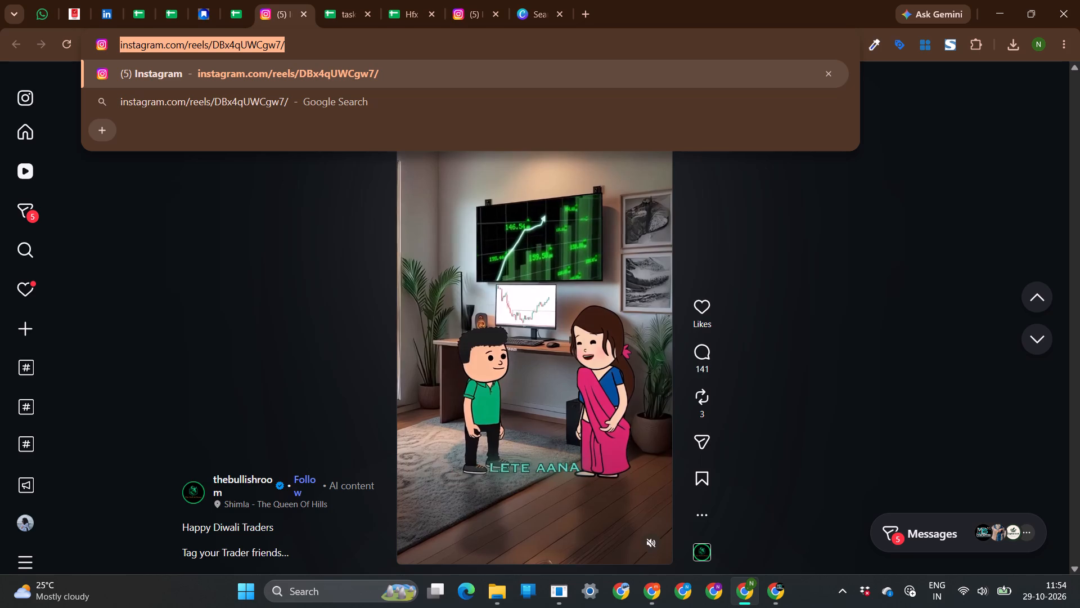
pyautogui.click(343, 1)
pyautogui.click(400, 0)
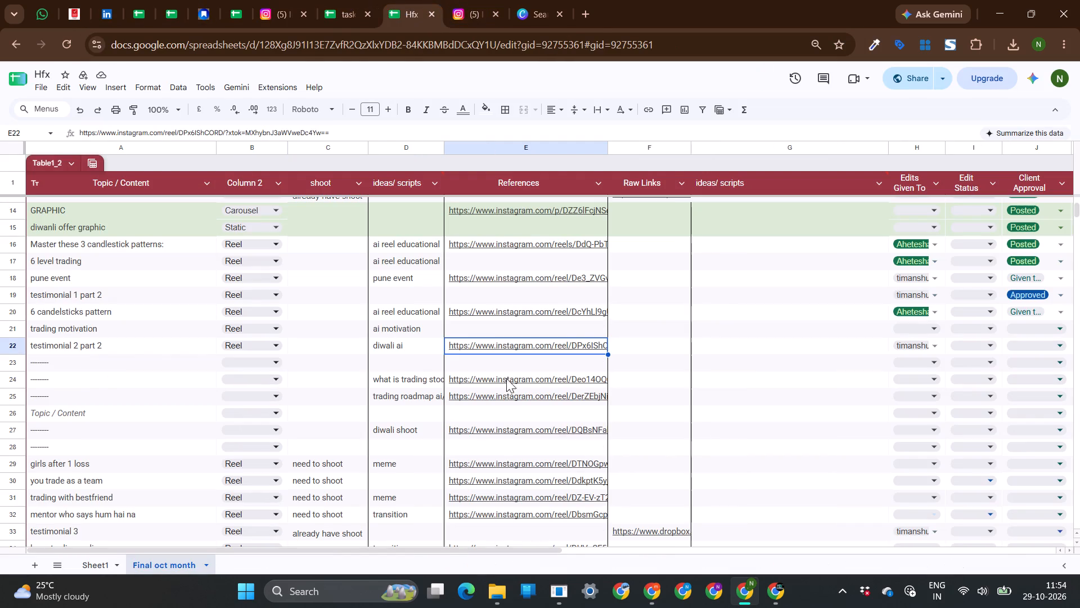
pyautogui.click(465, 366)
pyautogui.hotkey('ctrl', 'v')
# Enter "diwali ai" as the ideas/scripts entry for row 23.
pyautogui.click(430, 361)
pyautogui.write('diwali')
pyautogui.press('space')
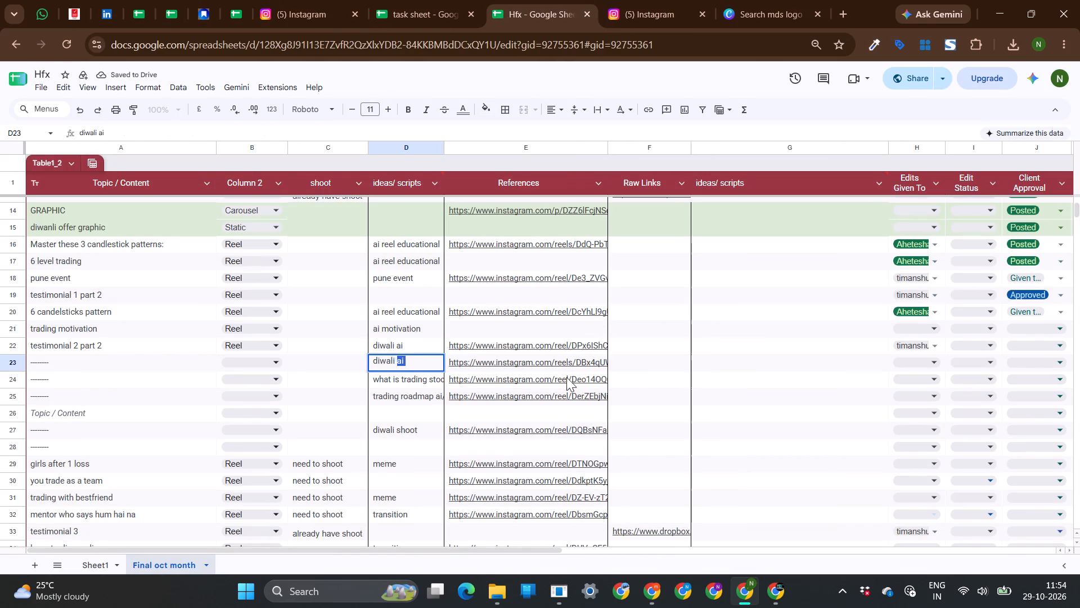
pyautogui.click(643, 388)
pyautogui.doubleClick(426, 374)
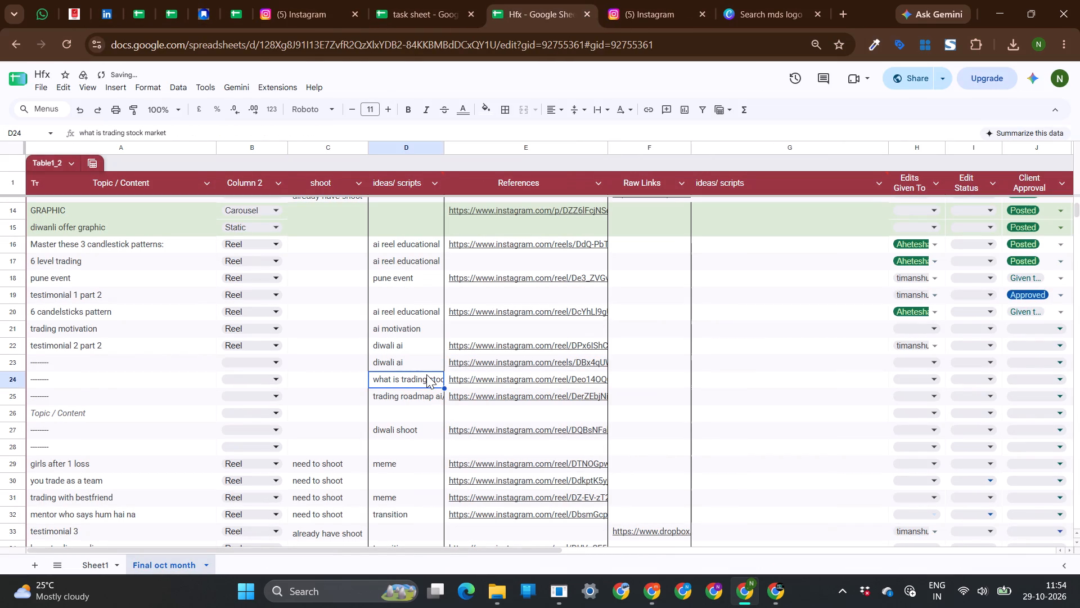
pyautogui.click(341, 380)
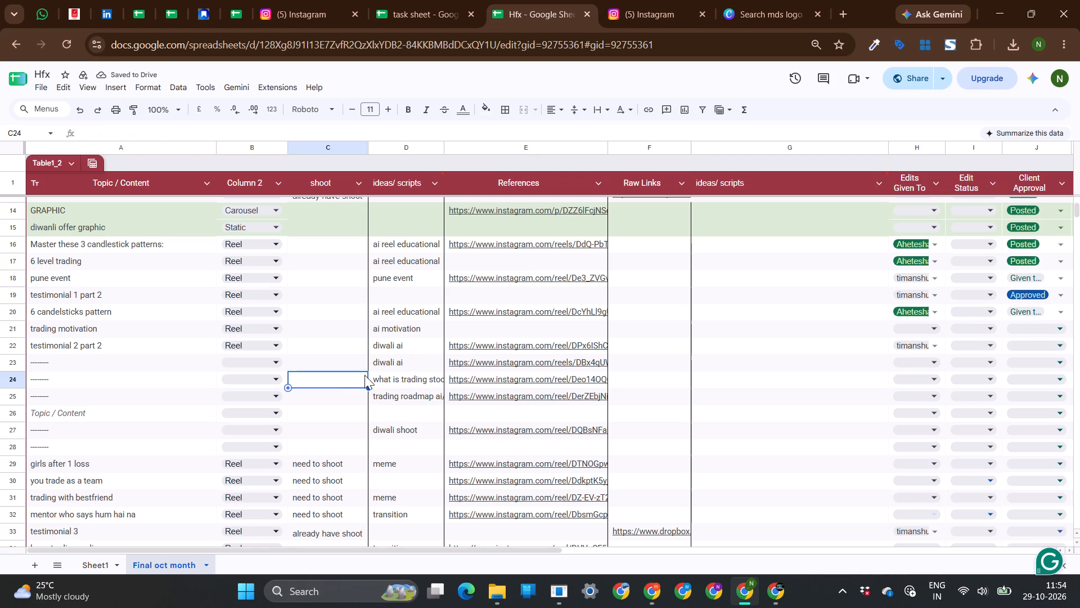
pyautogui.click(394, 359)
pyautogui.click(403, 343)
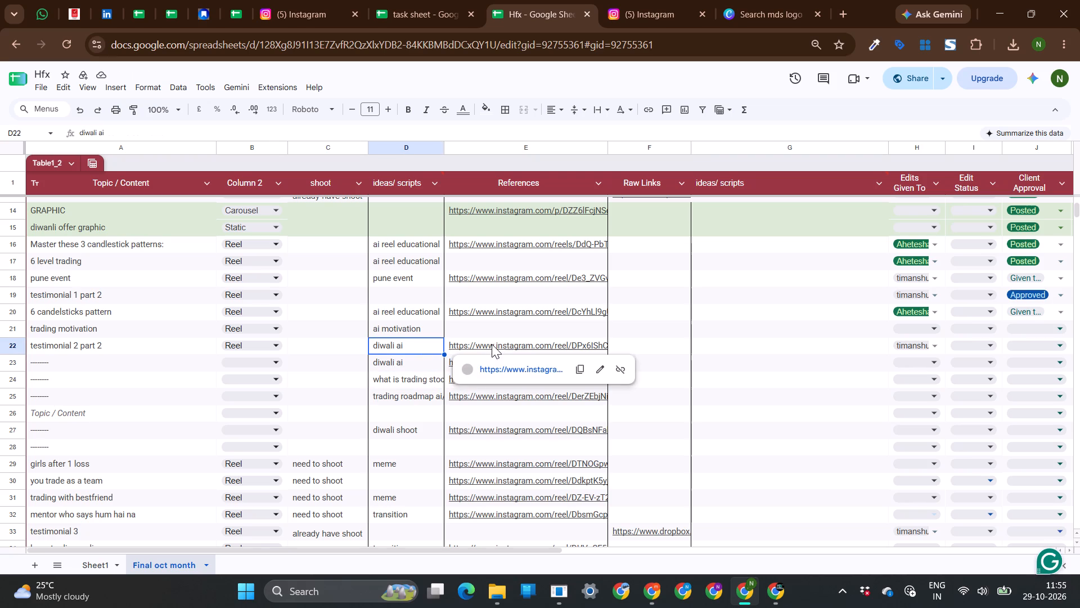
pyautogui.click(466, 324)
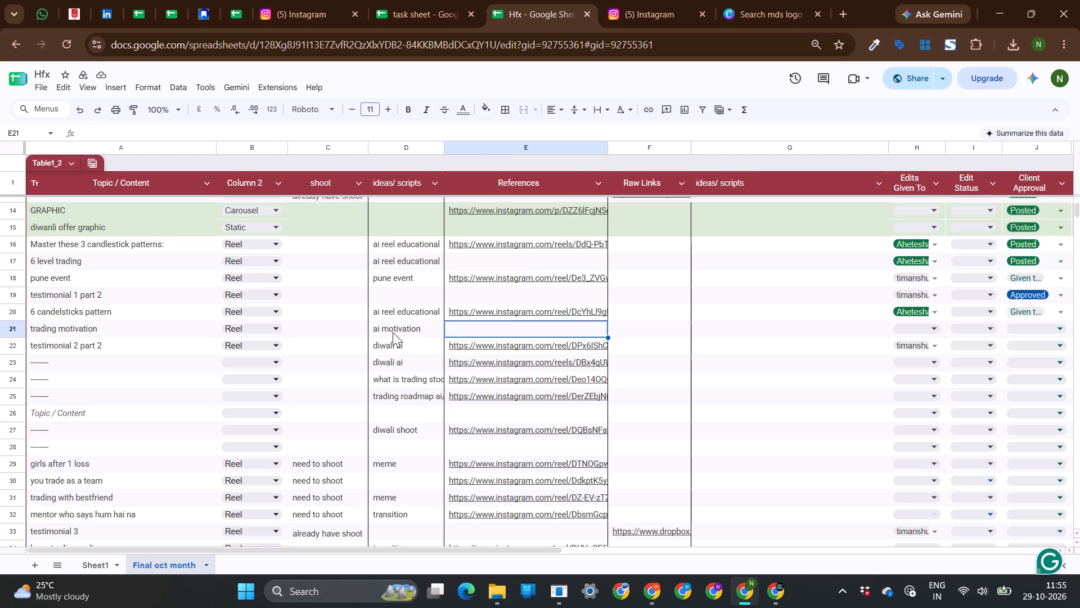
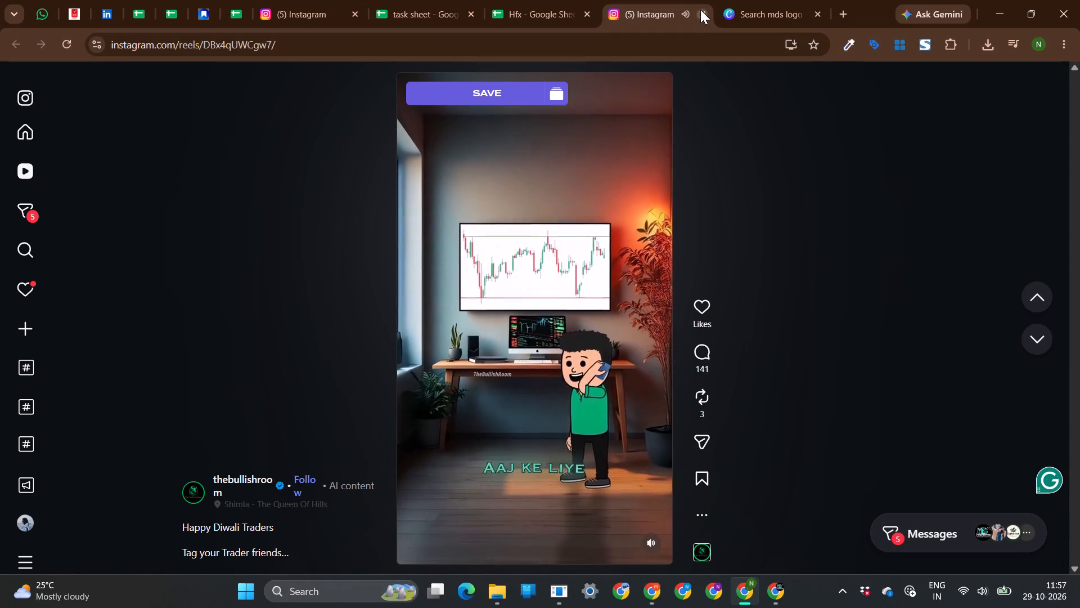
# Close the current reel, reopen the row 23 "diwali ai" reference from the Hfx sheet, and watch it with sound on.
pyautogui.click(698, 10)
pyautogui.click(565, 2)
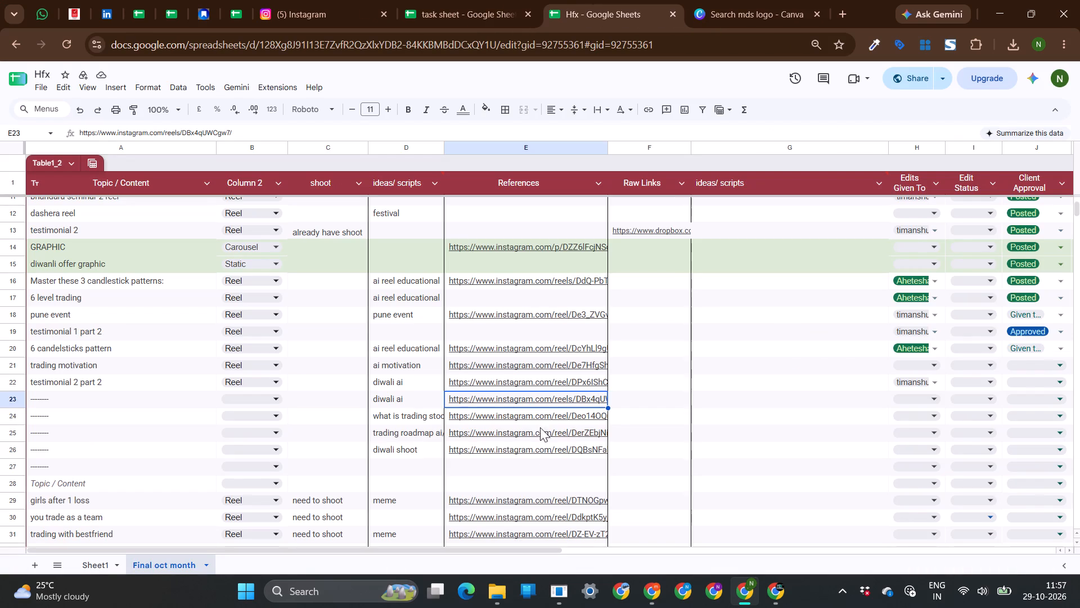
pyautogui.click(536, 396)
pyautogui.click(522, 421)
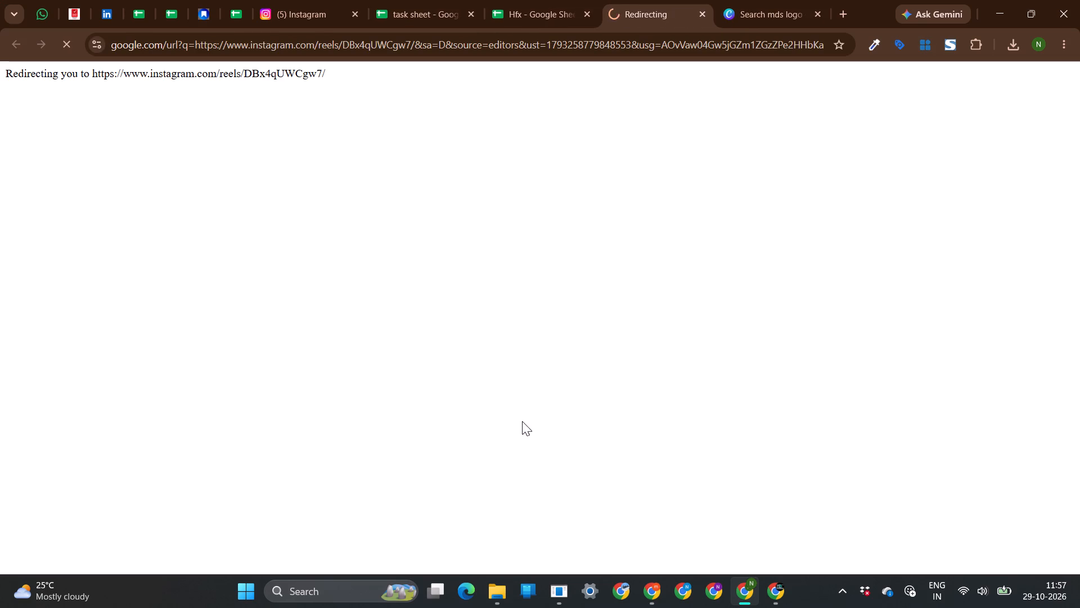
pyautogui.click(549, 304)
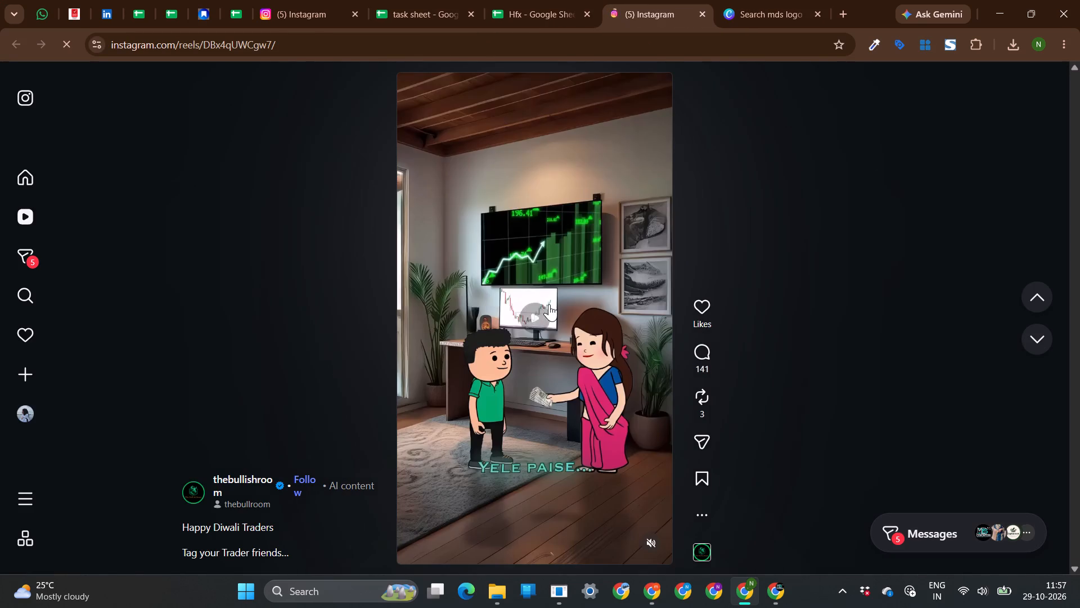
pyautogui.click(545, 302)
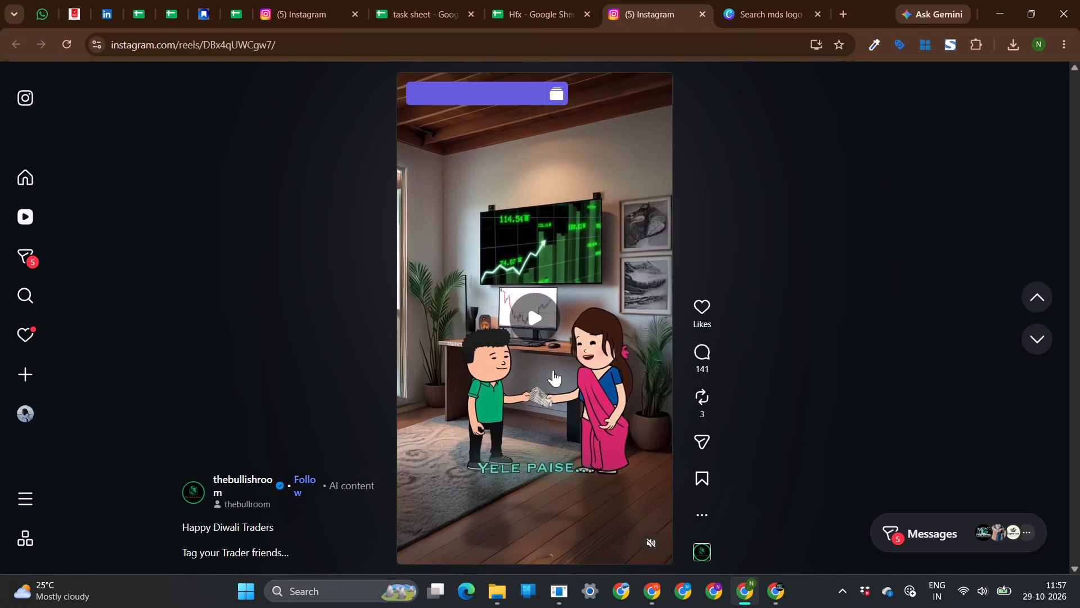
pyautogui.click(550, 377)
pyautogui.click(560, 312)
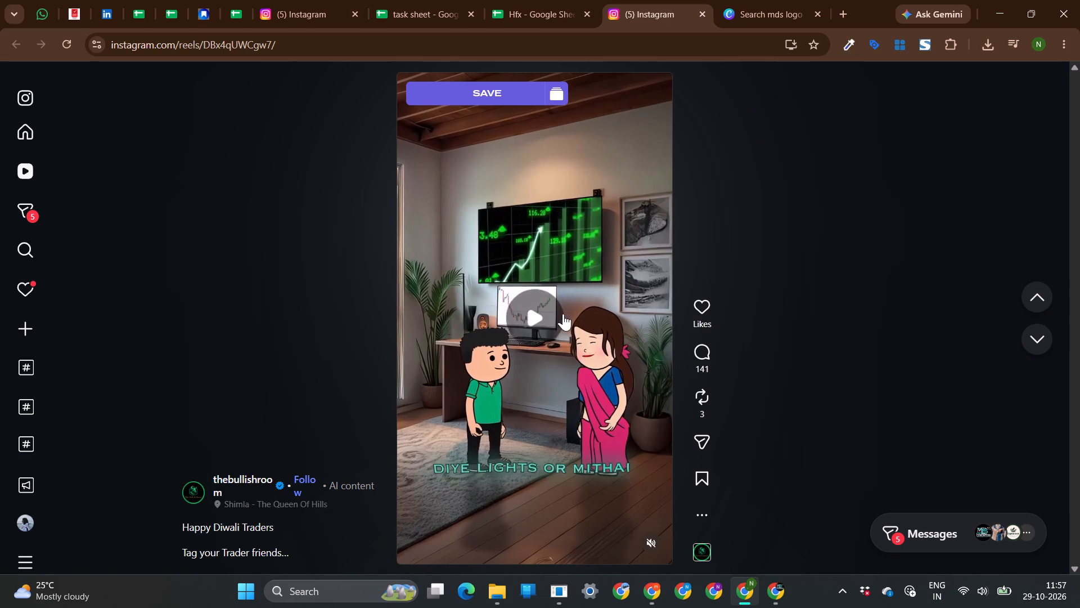
pyautogui.click(656, 543)
pyautogui.click(583, 361)
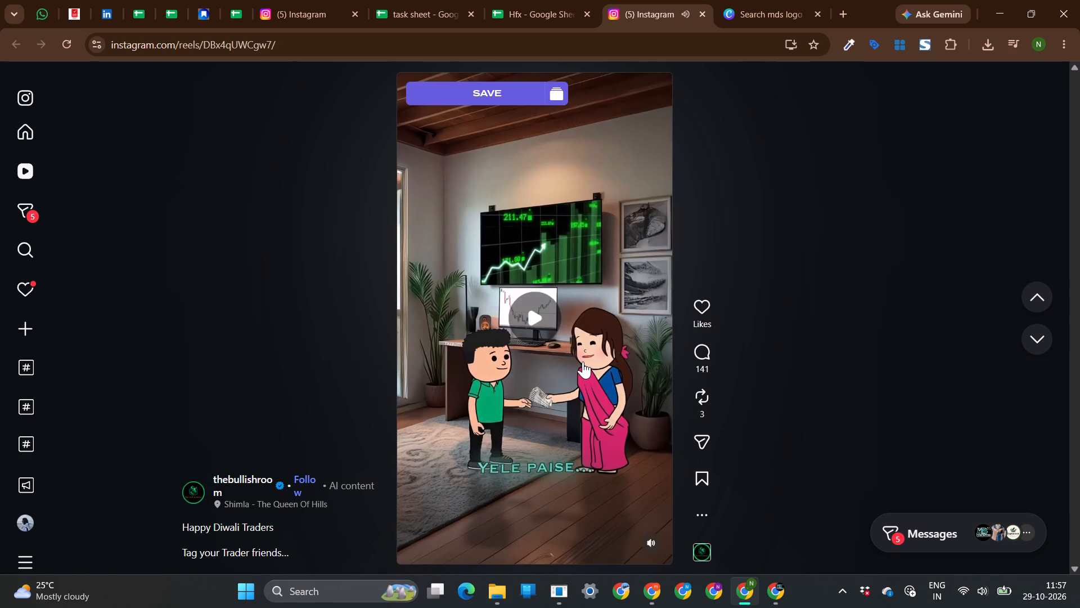
pyautogui.click(551, 341)
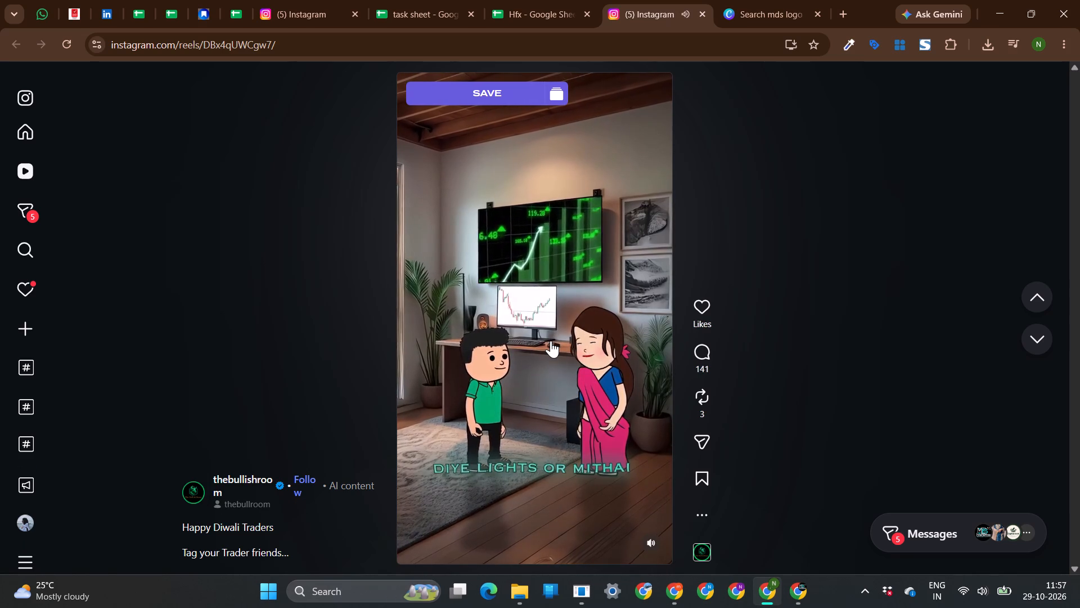
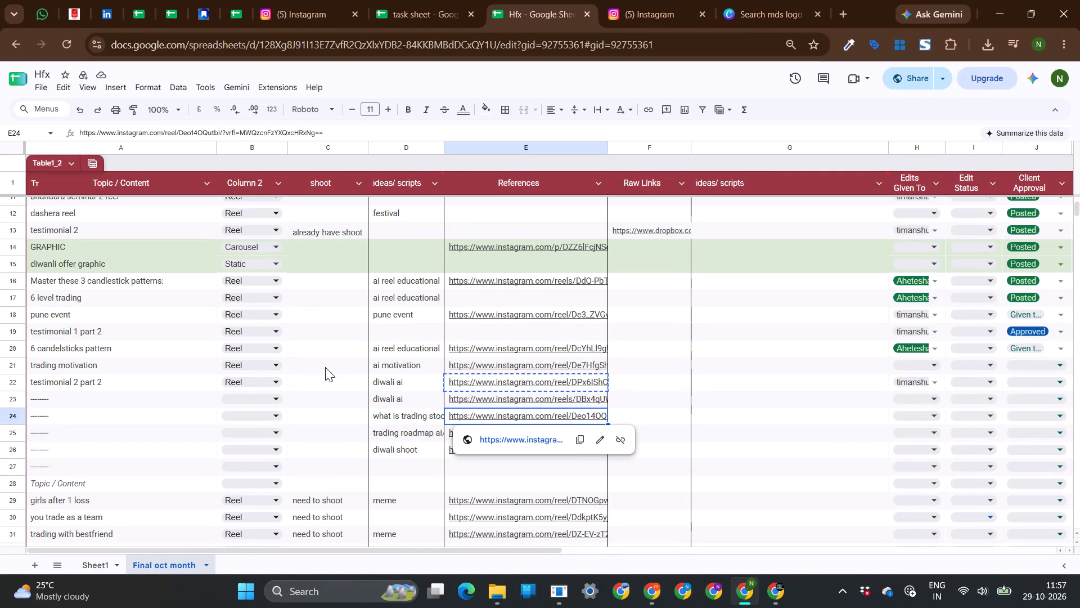
# Select row 24, the "what is trading" reel idea, in the Final oct month table of the Hfx spreadsheet.
pyautogui.click(24, 418)
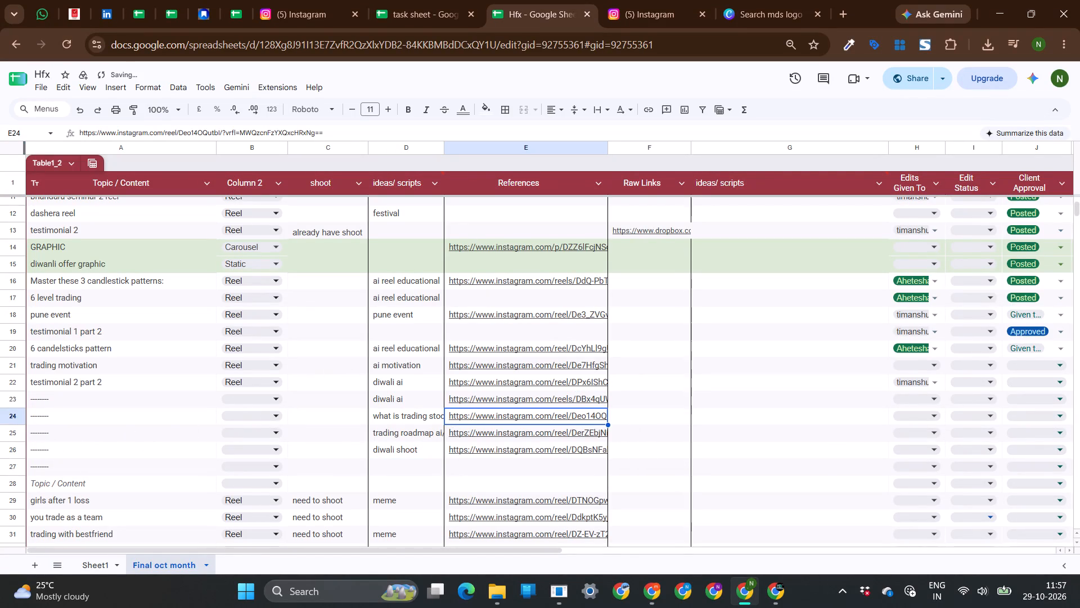
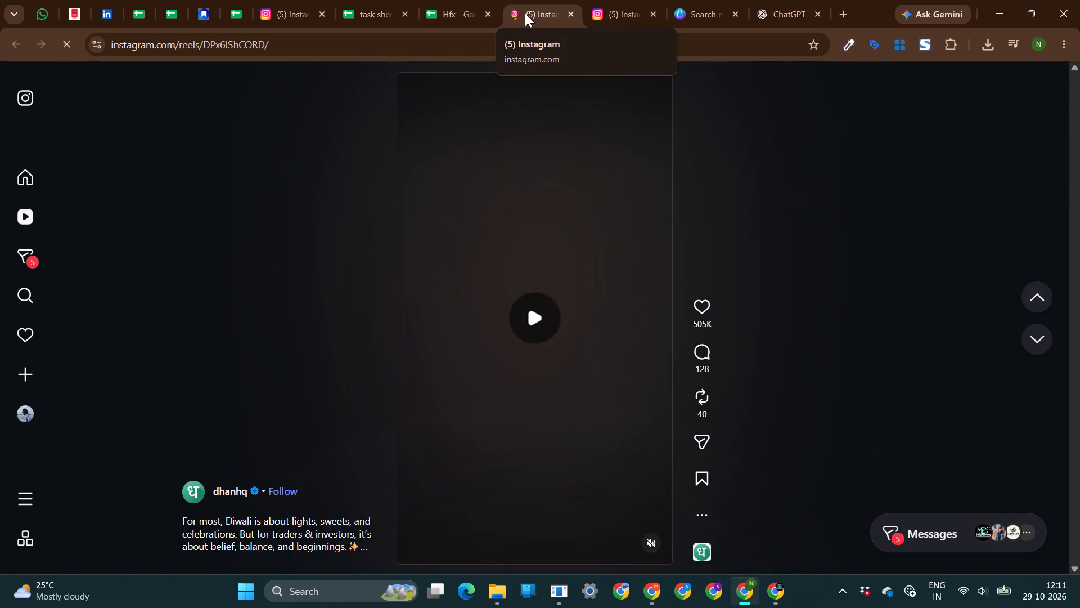
# From the Hfx sheet, open and view row 23's diwali ai reference reel, closing the two older Instagram reel tabs beside it.
pyautogui.click(533, 3)
pyautogui.click(468, 1)
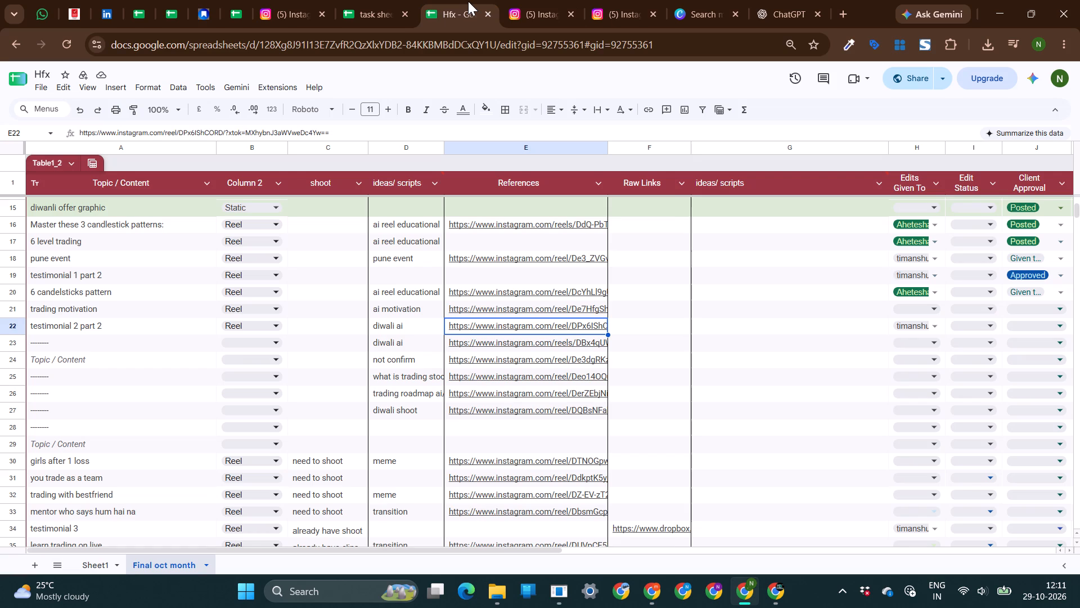
pyautogui.click(475, 337)
pyautogui.click(512, 365)
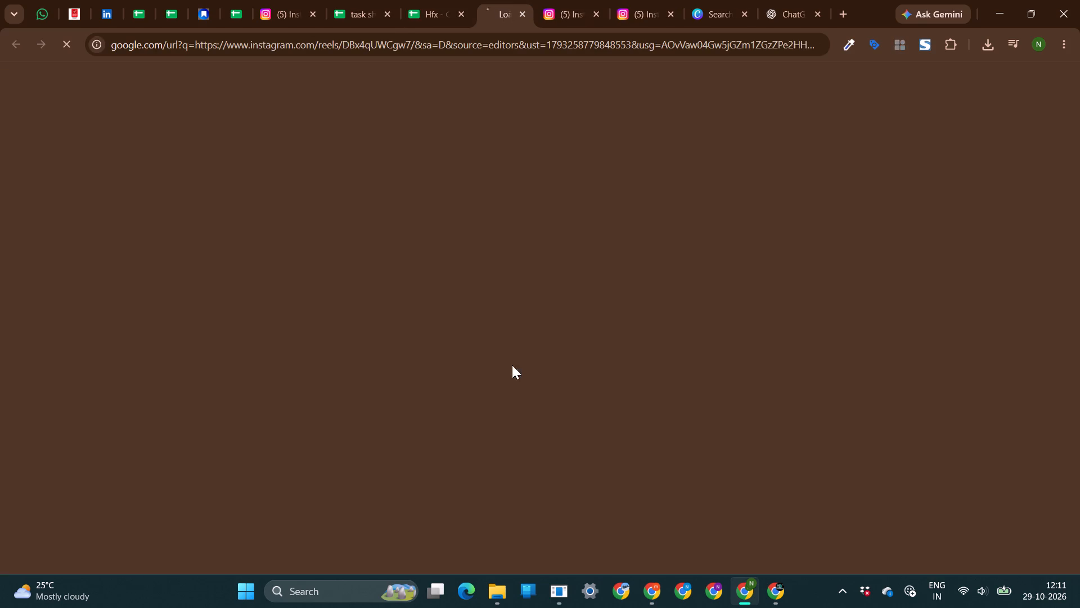
pyautogui.click(600, 14)
pyautogui.click(600, 17)
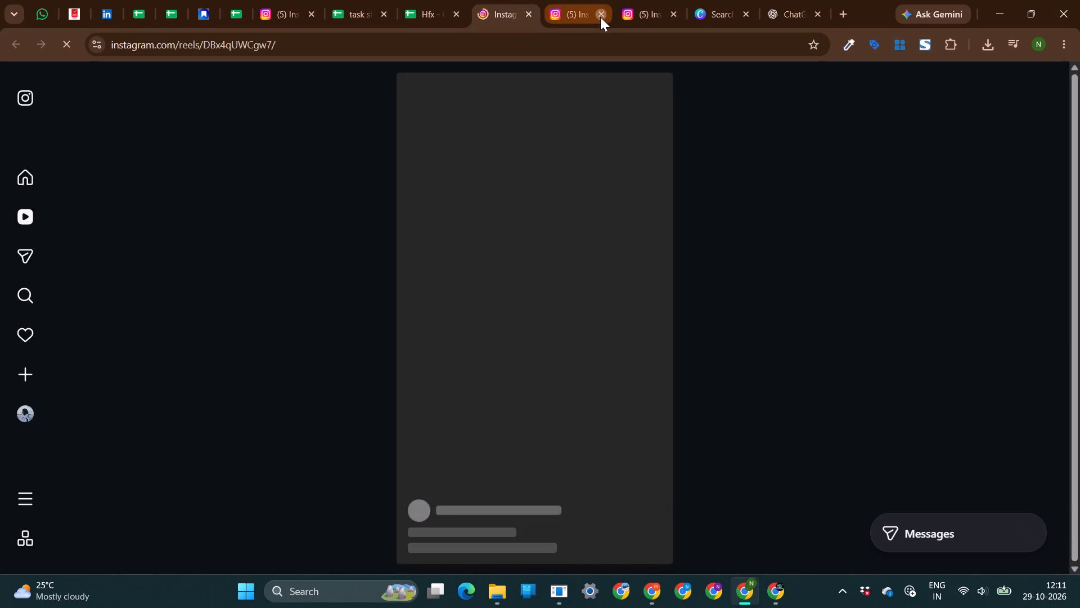
pyautogui.click(601, 15)
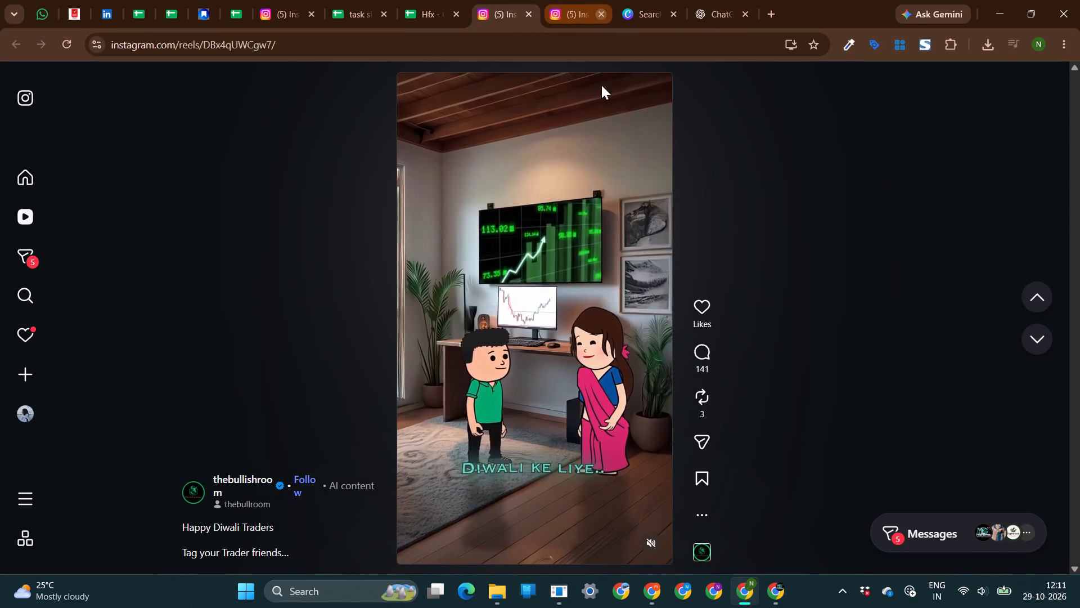
pyautogui.click(574, 289)
# In the Hfx sheet, move the ideas/scripts and References entries of rows 22 to 27 down one row, starting at row 23.
pyautogui.click(479, 3)
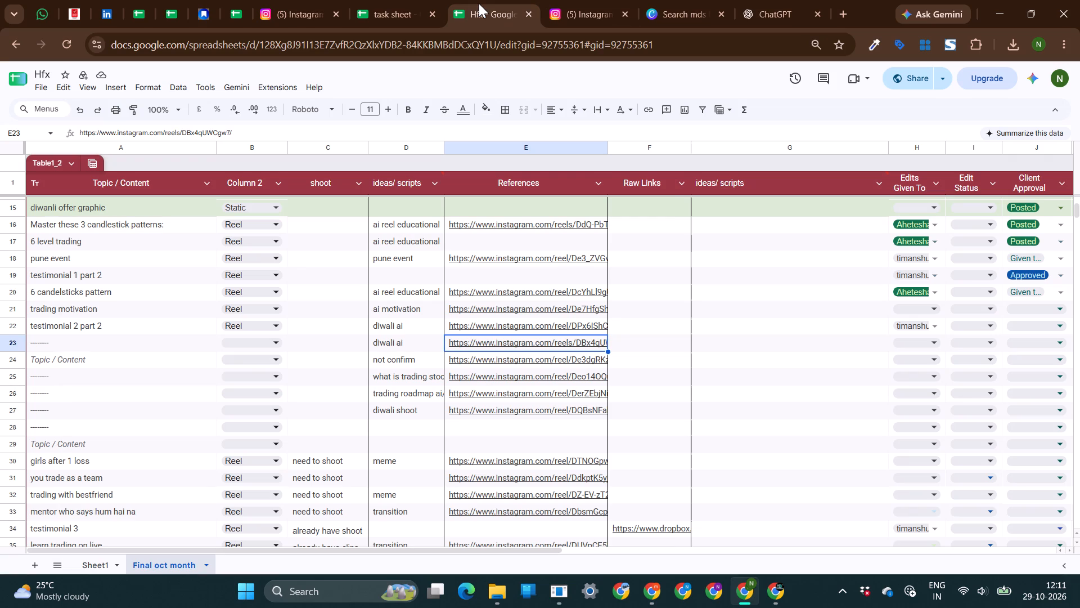
pyautogui.click(10, 344)
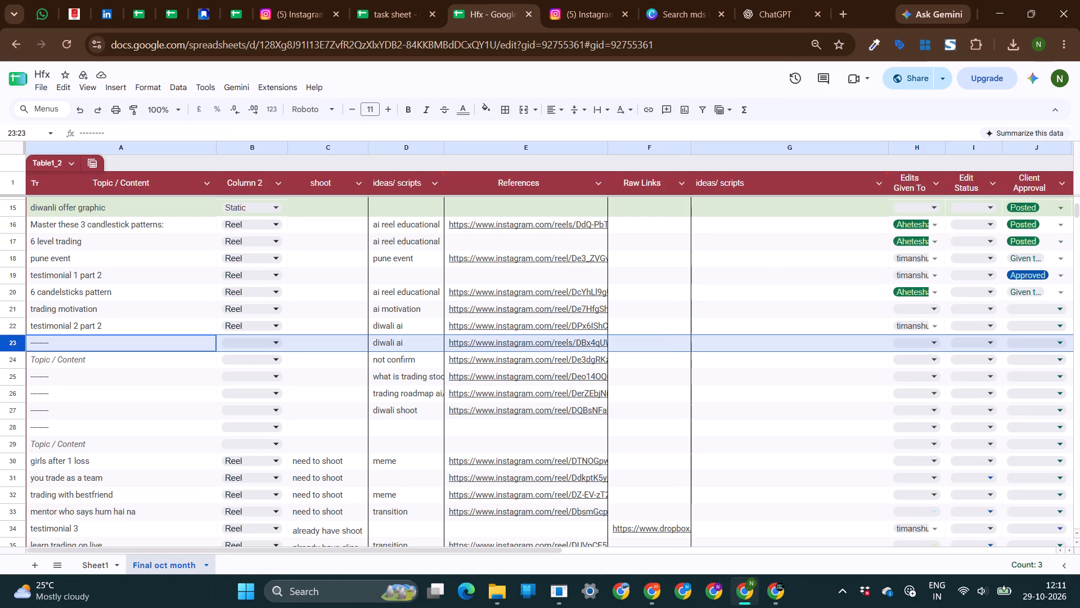
pyautogui.click(10, 344)
pyautogui.click(319, 375)
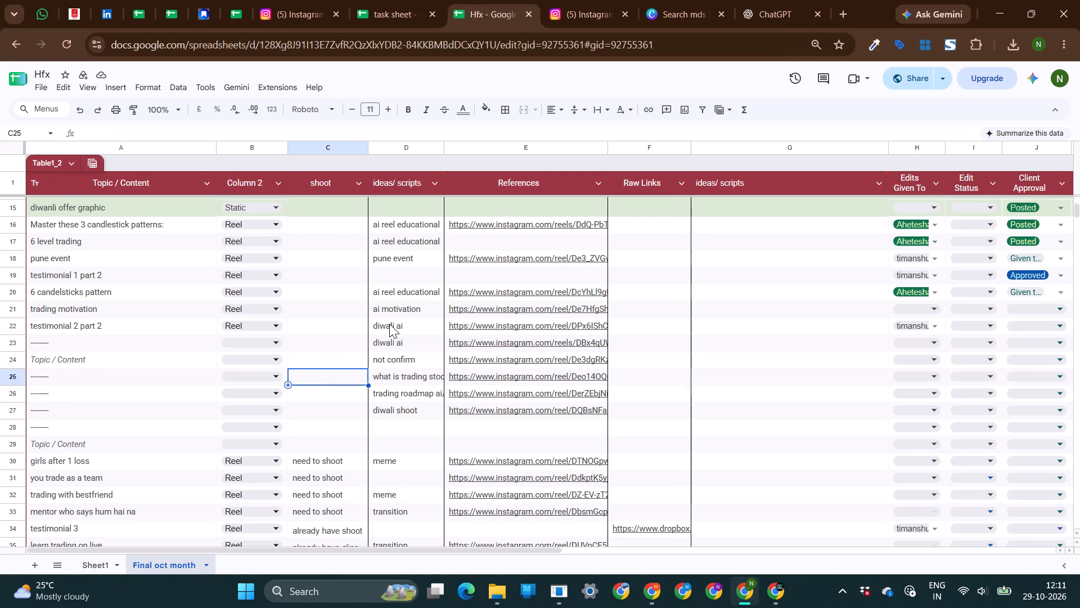
pyautogui.moveTo(389, 322); pyautogui.dragTo(560, 412)
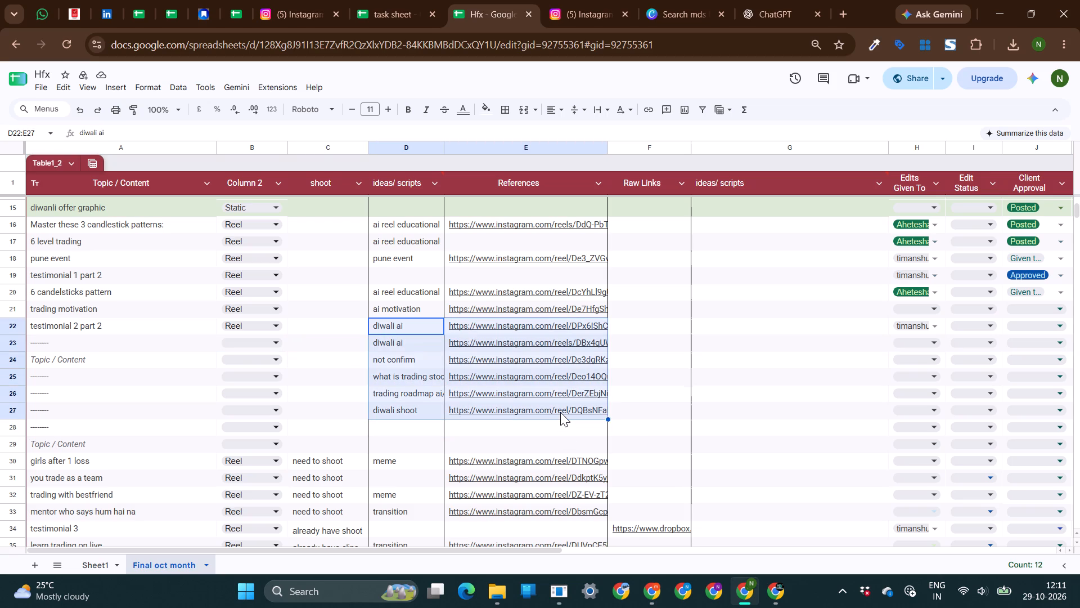
pyautogui.hotkey('ctrl', 'x')
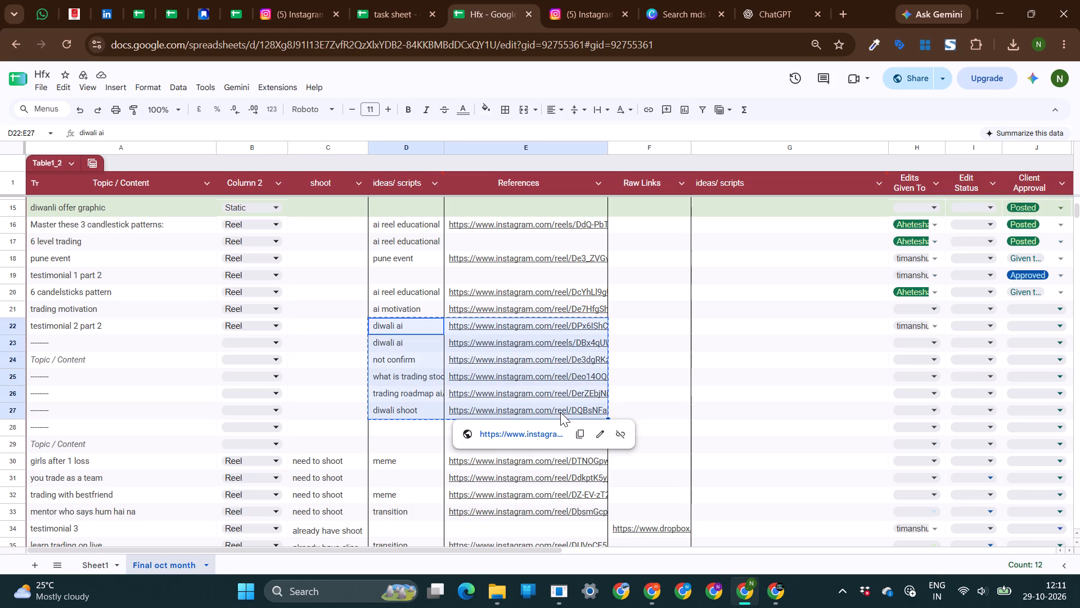
pyautogui.click(421, 346)
pyautogui.hotkey('ctrl', 'v')
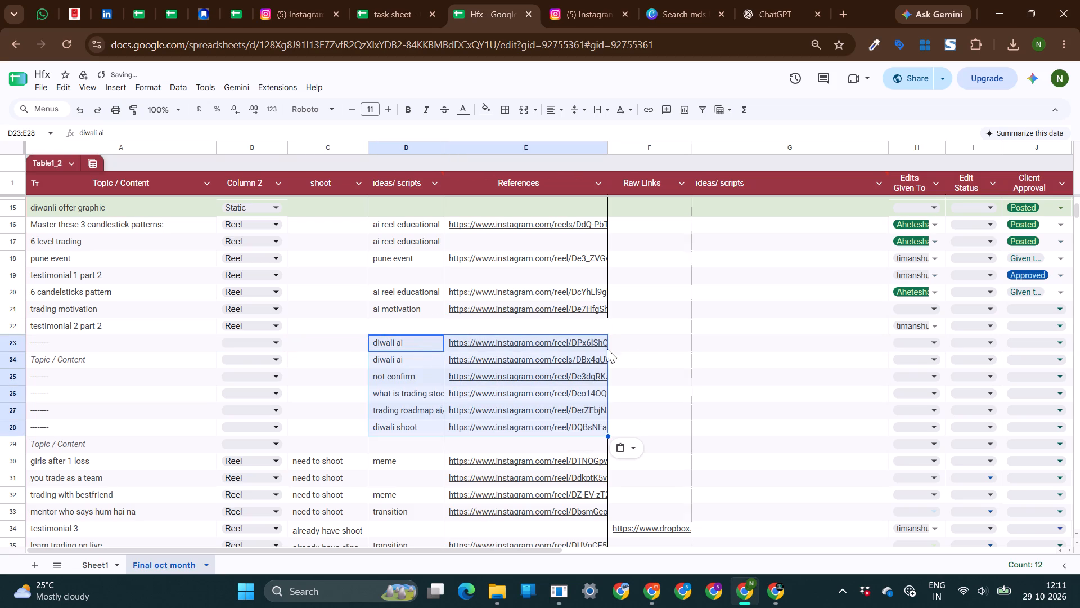
# Move row 24, the second diwali ai entry, above row 23.
pyautogui.click(403, 319)
pyautogui.click(346, 368)
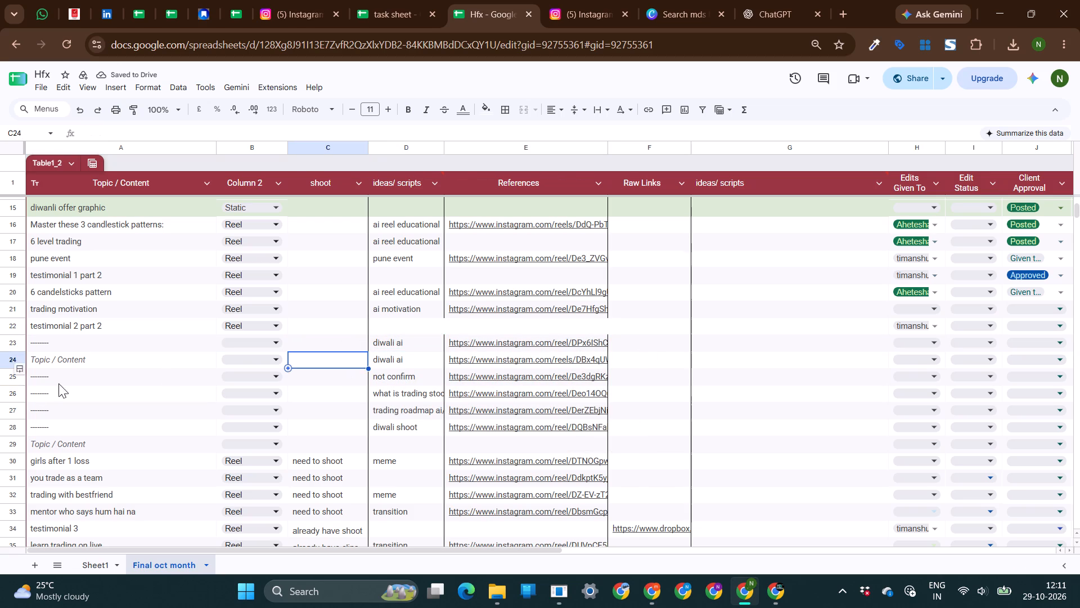
pyautogui.click(7, 362)
pyautogui.moveTo(7, 362); pyautogui.dragTo(6, 343)
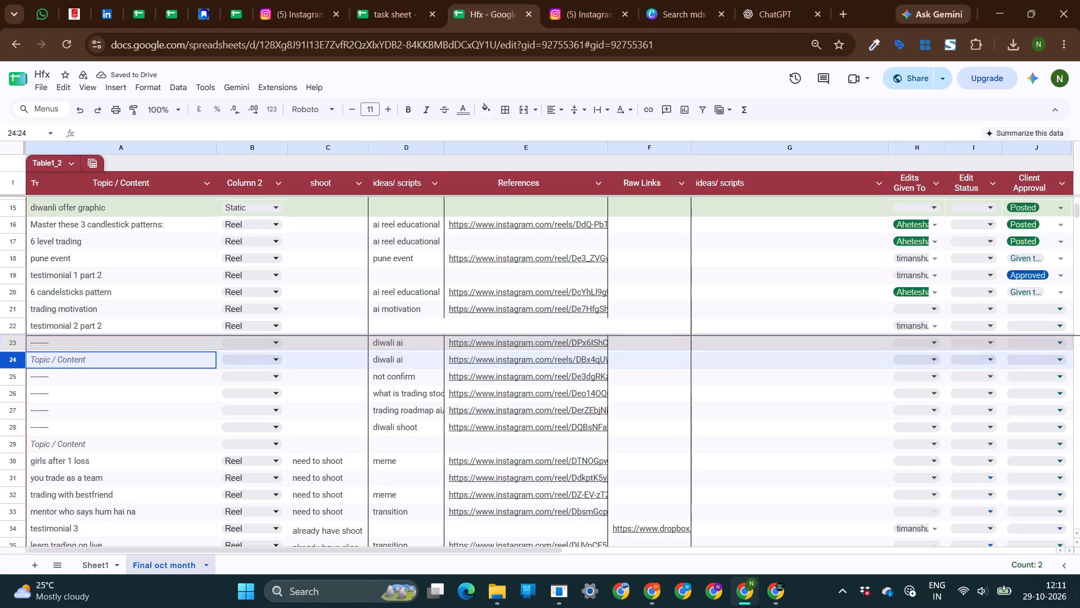
pyautogui.click(652, 347)
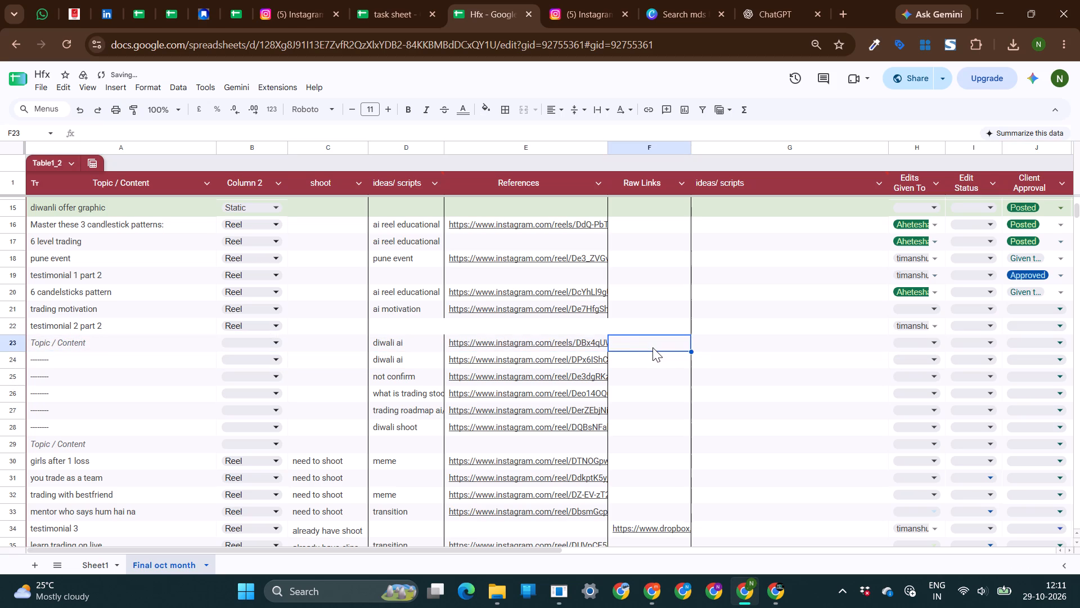
# Open row 23's reference link to check which diwali ai reel it leads to.
pyautogui.click(558, 324)
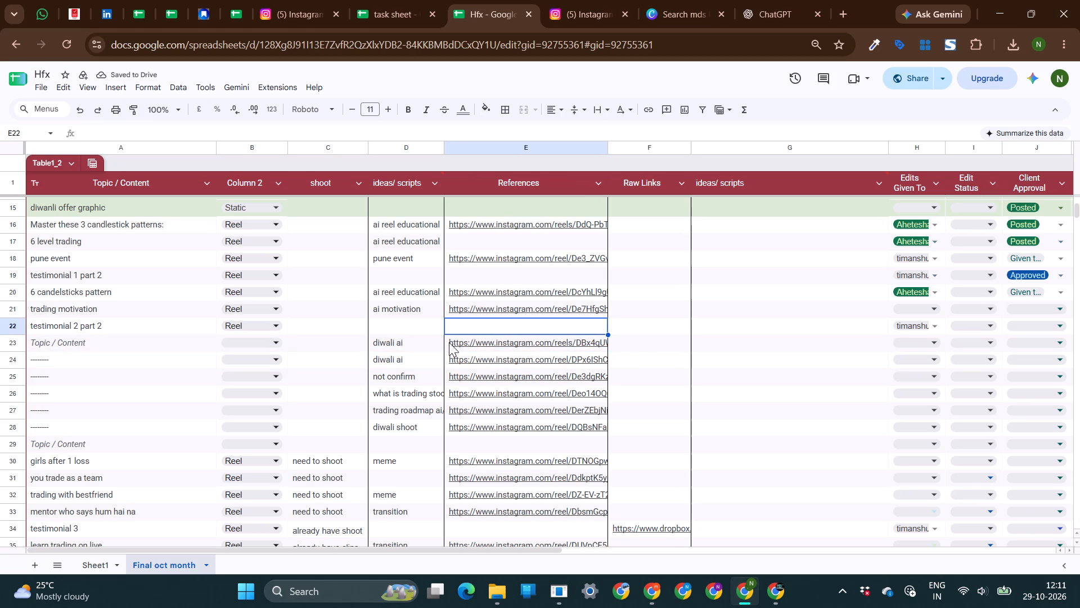
pyautogui.click(476, 343)
pyautogui.click(524, 364)
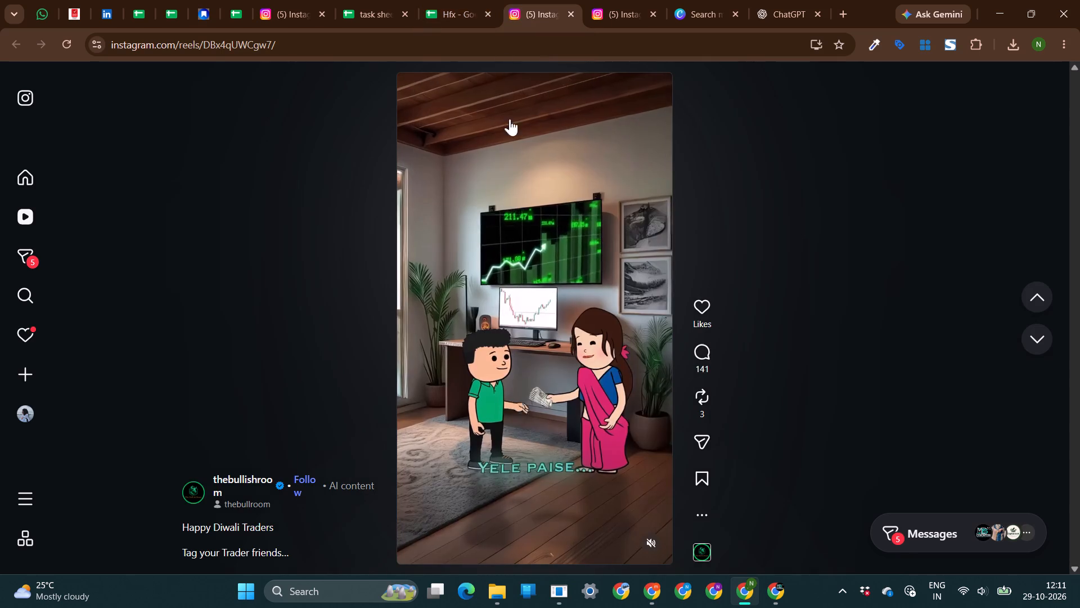
# Back in the Hfx sheet, set row 23's Post date to 06/11/2026.
pyautogui.click(461, 3)
pyautogui.click(641, 338)
pyautogui.hscroll(-2, 641, 338)
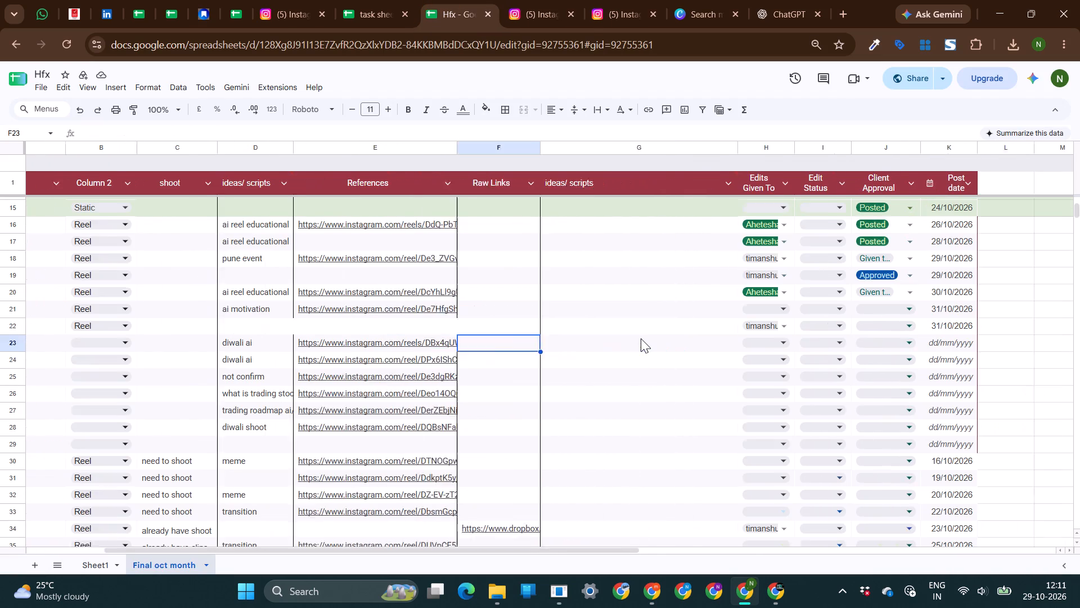
pyautogui.hscroll(-1, 641, 338)
pyautogui.doubleClick(900, 339)
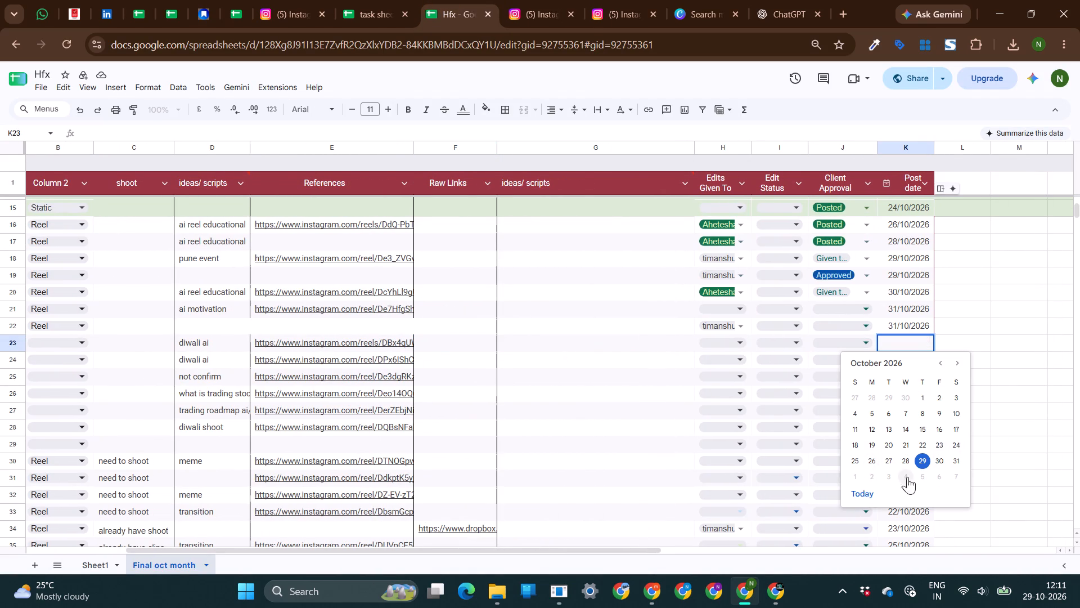
pyautogui.click(957, 360)
pyautogui.click(942, 392)
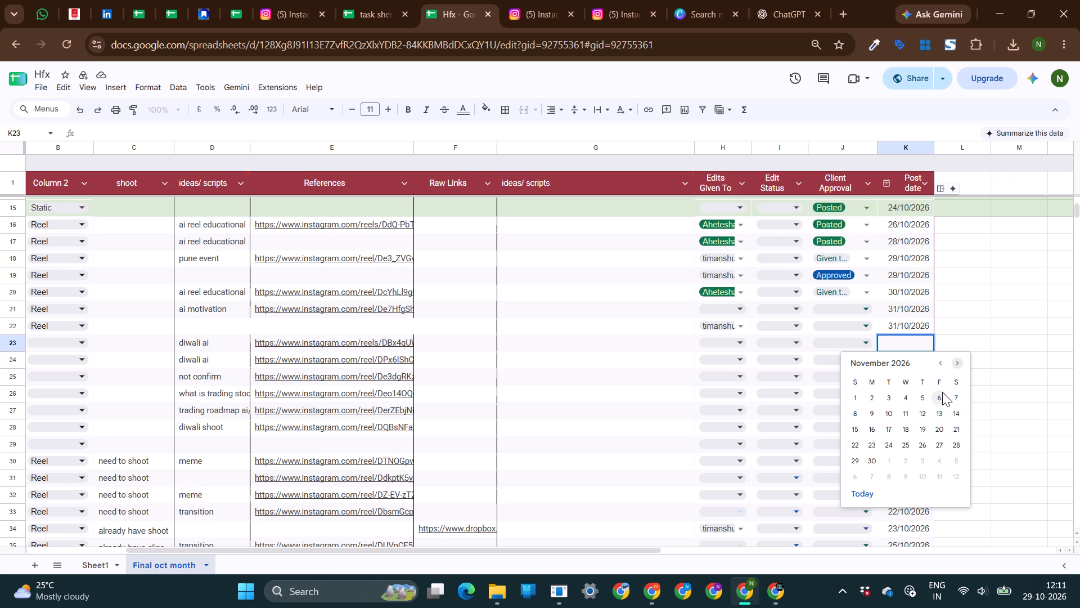
# Open row 24's Post date for editing.
pyautogui.doubleClick(901, 360)
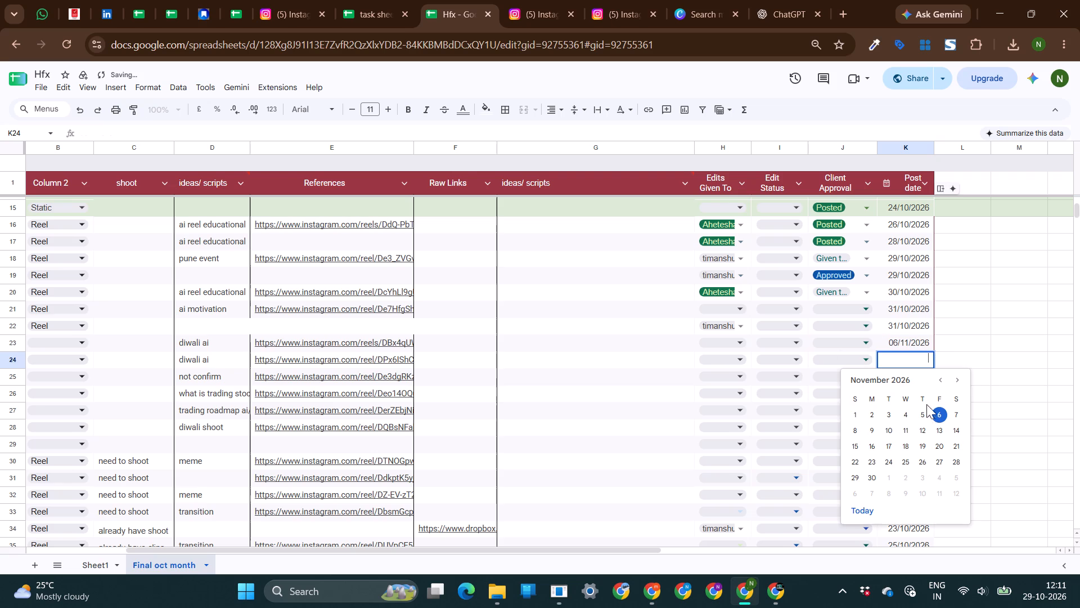
# Set the post date of the second "diwali ai" entry, in row 24, to 08/11/2026.
pyautogui.click(853, 429)
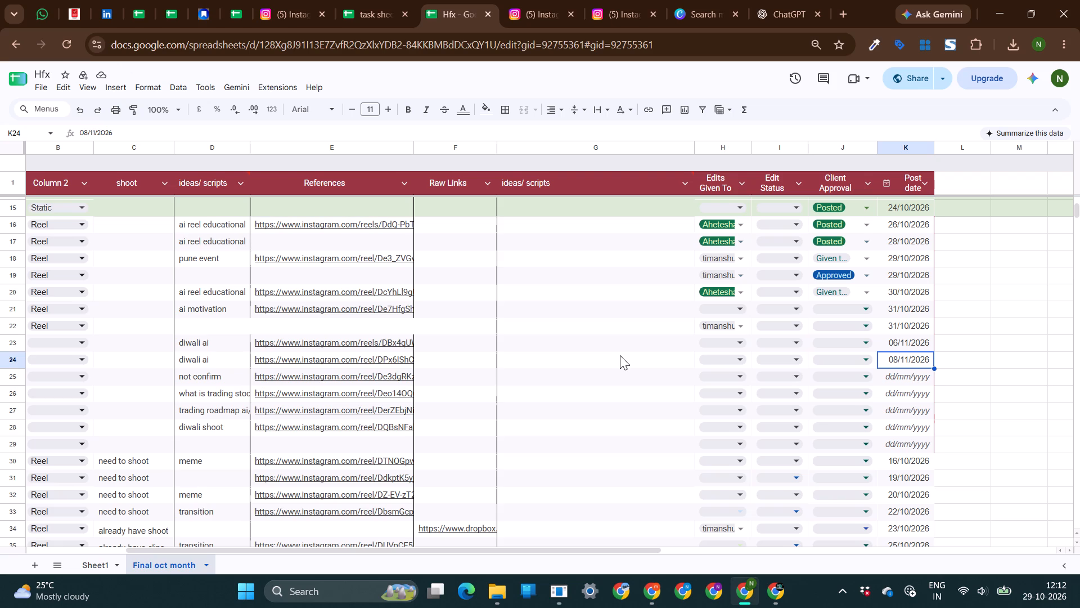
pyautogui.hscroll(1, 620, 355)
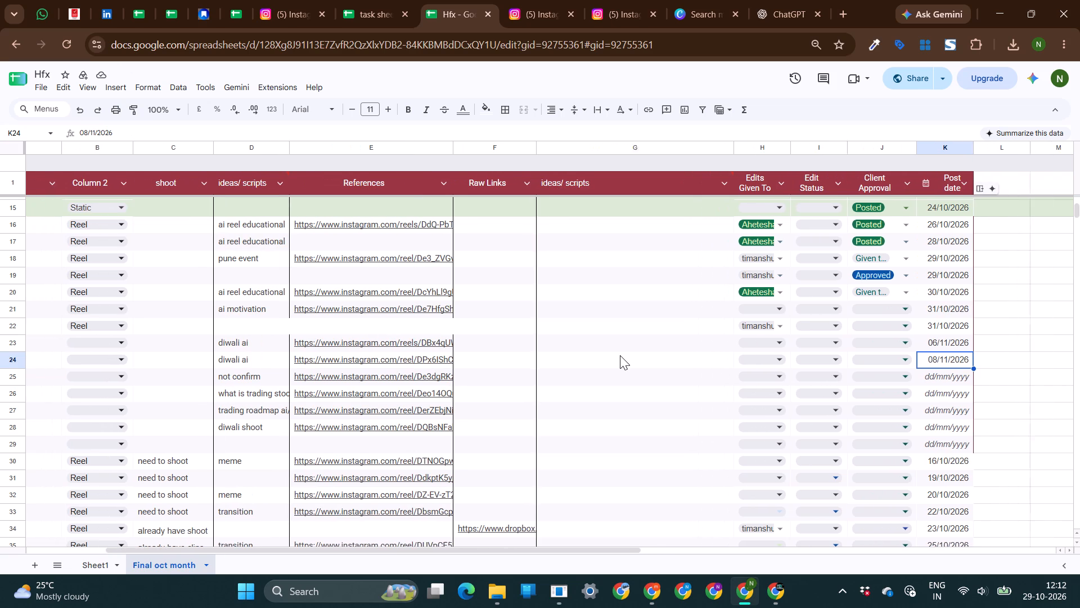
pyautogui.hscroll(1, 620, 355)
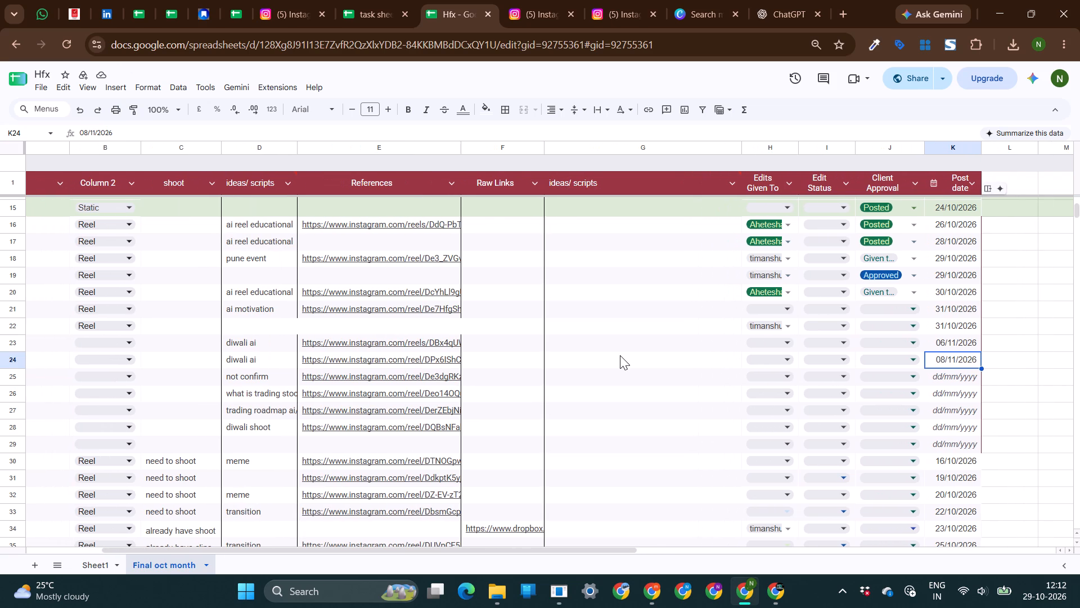
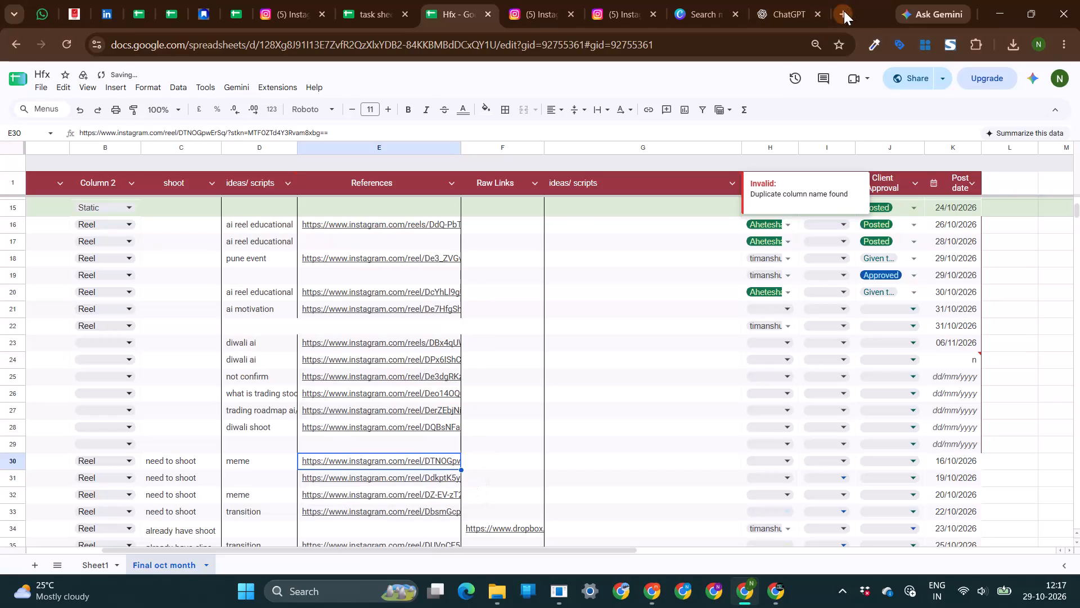
# Undo the stray "n" entered over the post date of the second "diwali ai" entry in row 24.
pyautogui.click(538, 347)
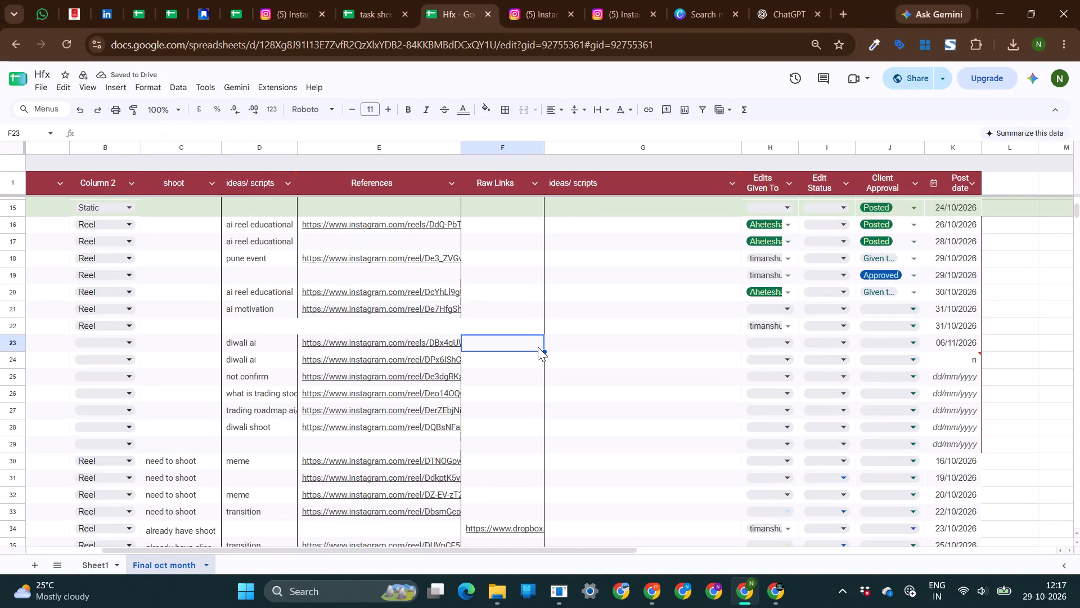
pyautogui.click(603, 359)
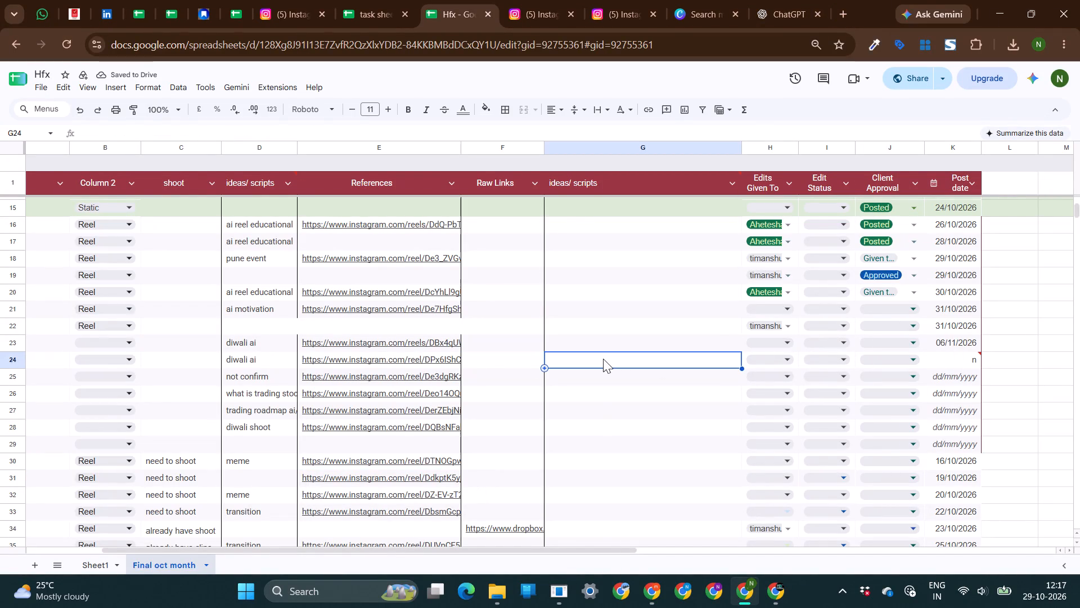
pyautogui.hotkey('ctrl', 'z')
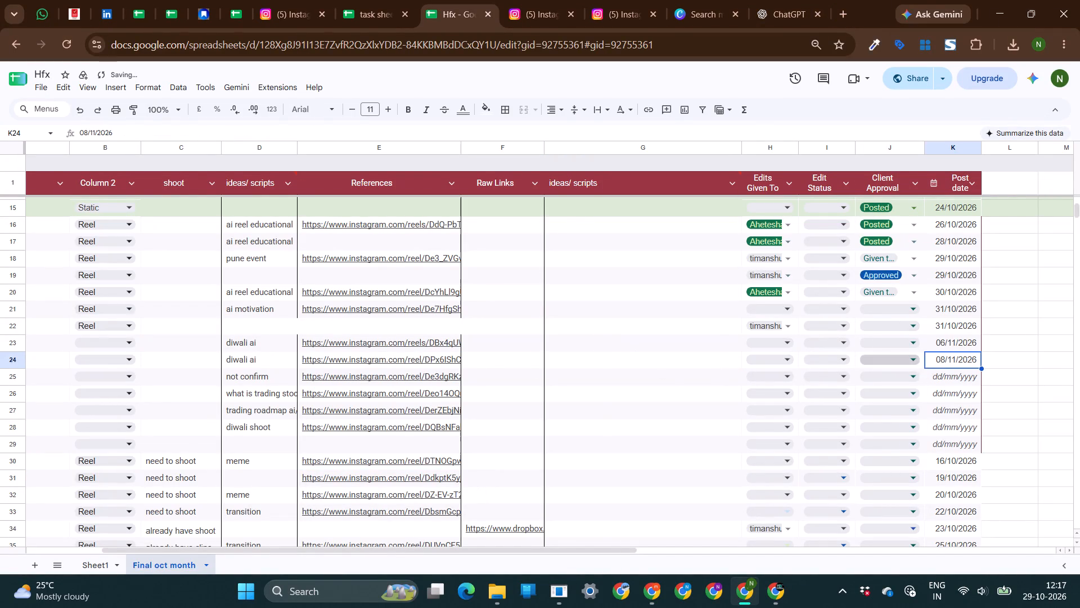
pyautogui.click(582, 363)
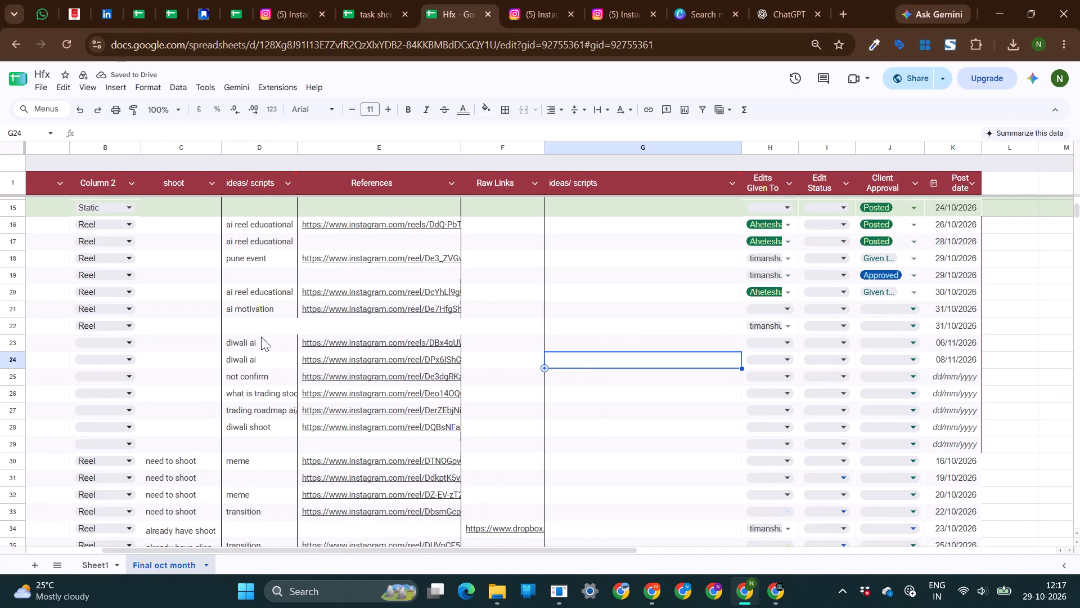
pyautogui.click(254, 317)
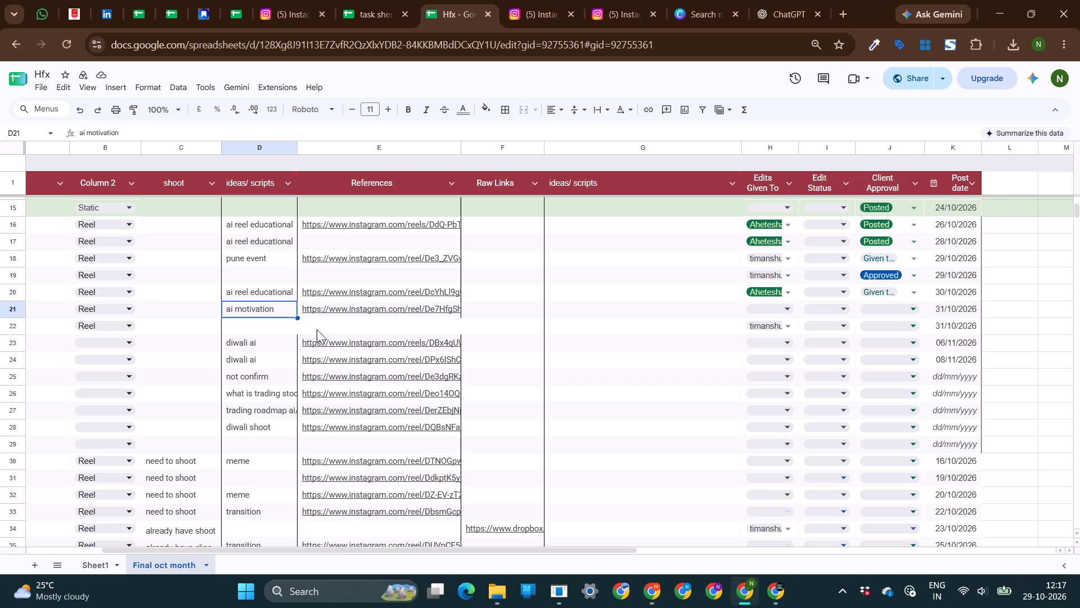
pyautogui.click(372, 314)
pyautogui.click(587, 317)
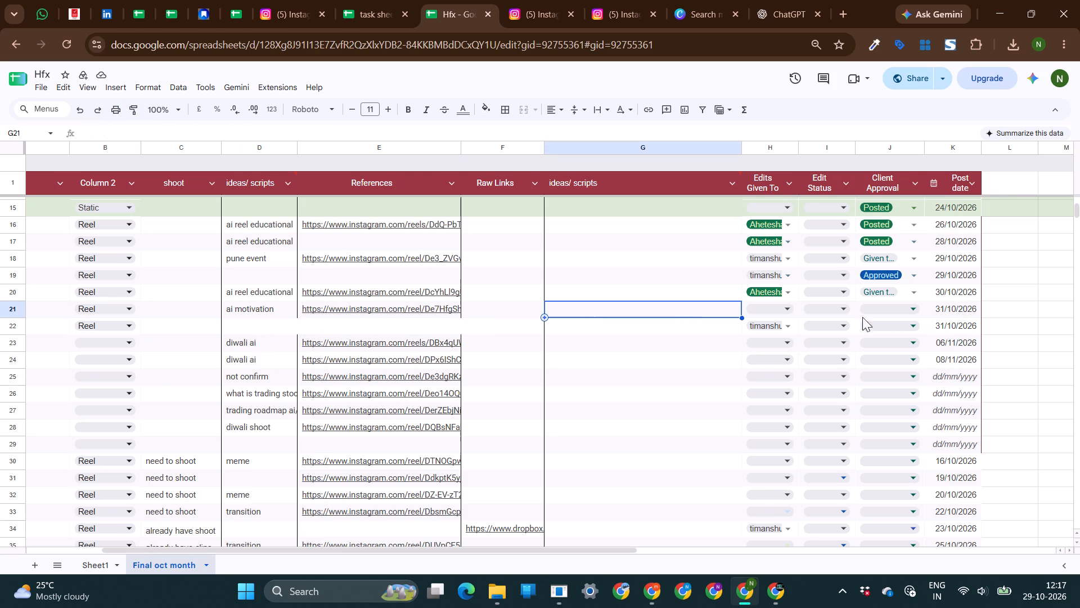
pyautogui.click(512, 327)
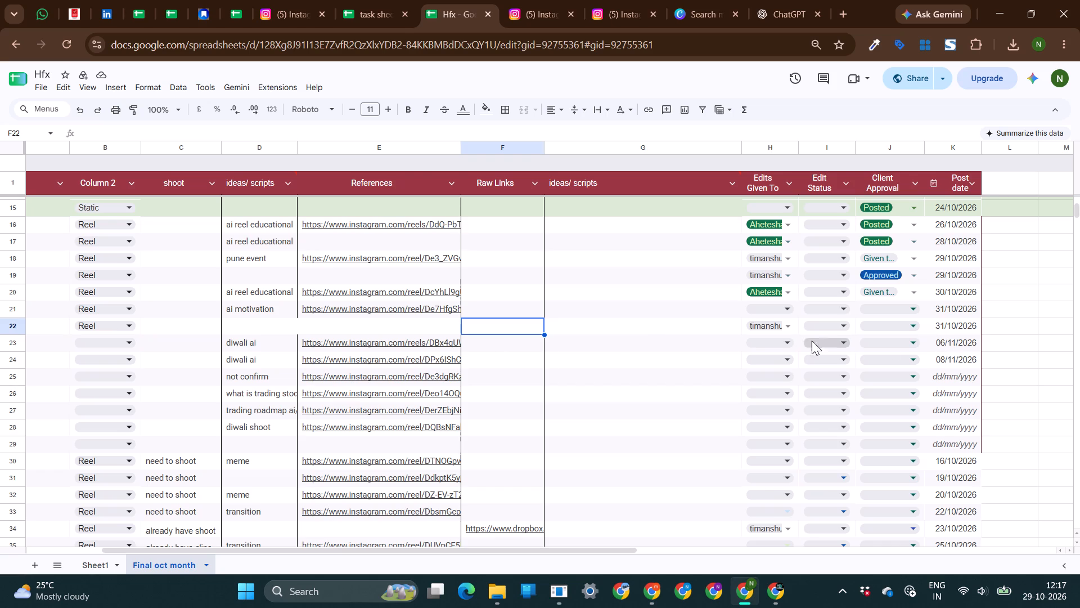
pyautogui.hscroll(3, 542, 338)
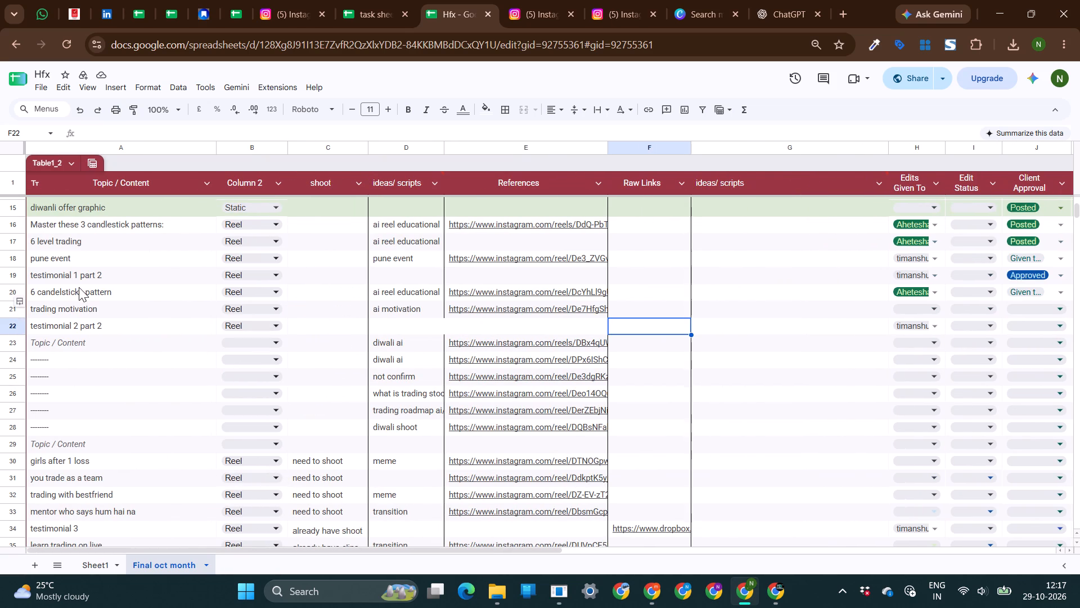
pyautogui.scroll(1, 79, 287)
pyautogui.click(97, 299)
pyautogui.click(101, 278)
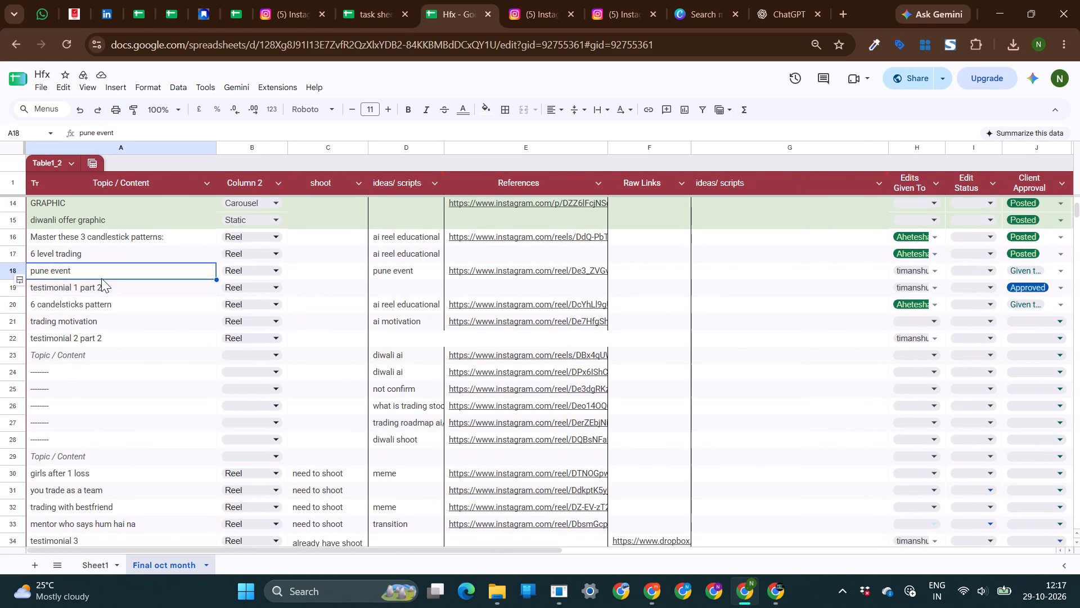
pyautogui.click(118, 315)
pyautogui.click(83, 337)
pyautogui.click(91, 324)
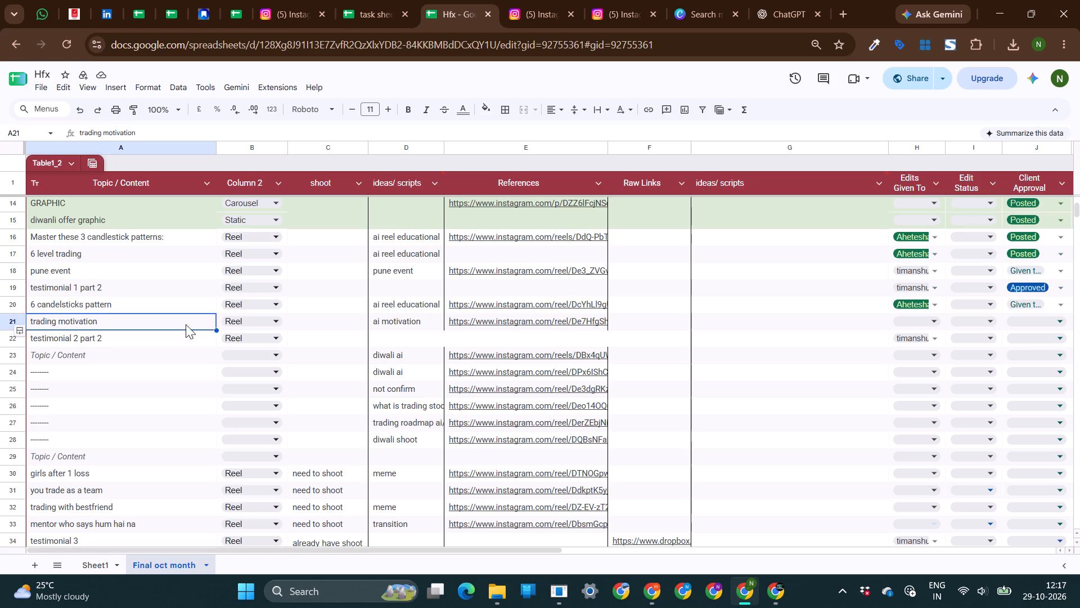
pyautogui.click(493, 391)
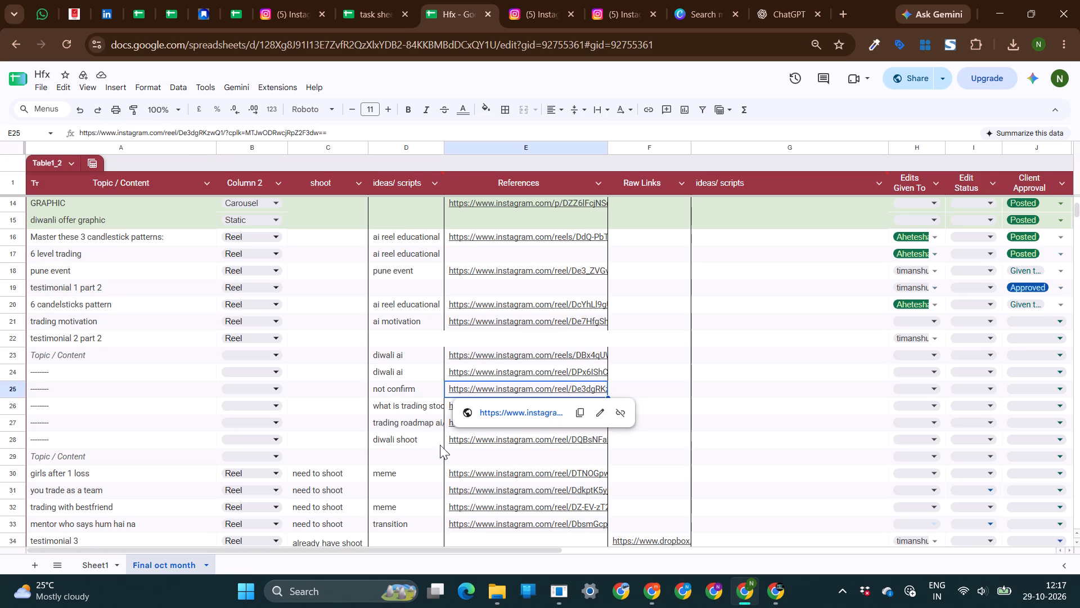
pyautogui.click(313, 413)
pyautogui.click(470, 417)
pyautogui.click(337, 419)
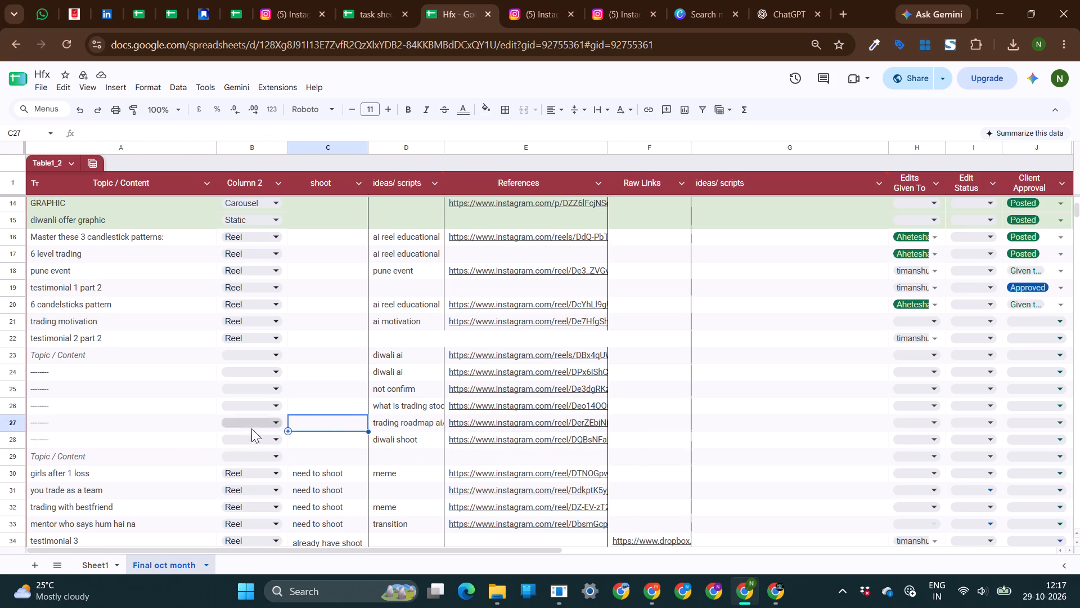
# Move the "what is trading stock market" and "trading roadmap ai/shoot" rows above the two "diwali ai" rows.
pyautogui.click(6, 425)
pyautogui.moveTo(6, 425); pyautogui.dragTo(3, 409)
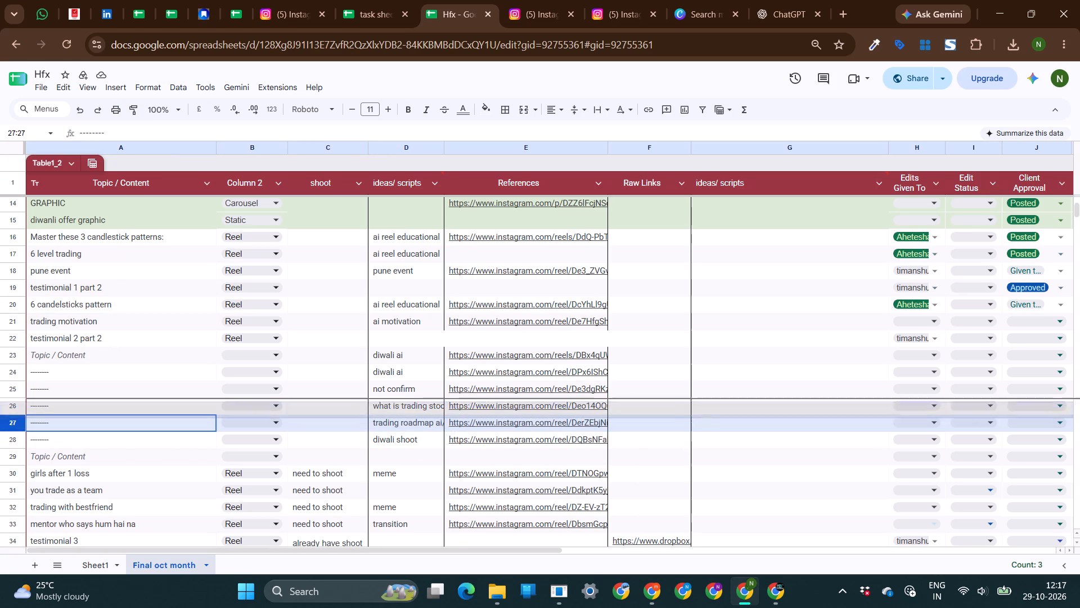
# Move the "trading roadmap ai" row up to row 23, above the first "diwali ai" row, and set its post date to 04/11/2026.
pyautogui.moveTo(3, 409); pyautogui.dragTo(0, 360)
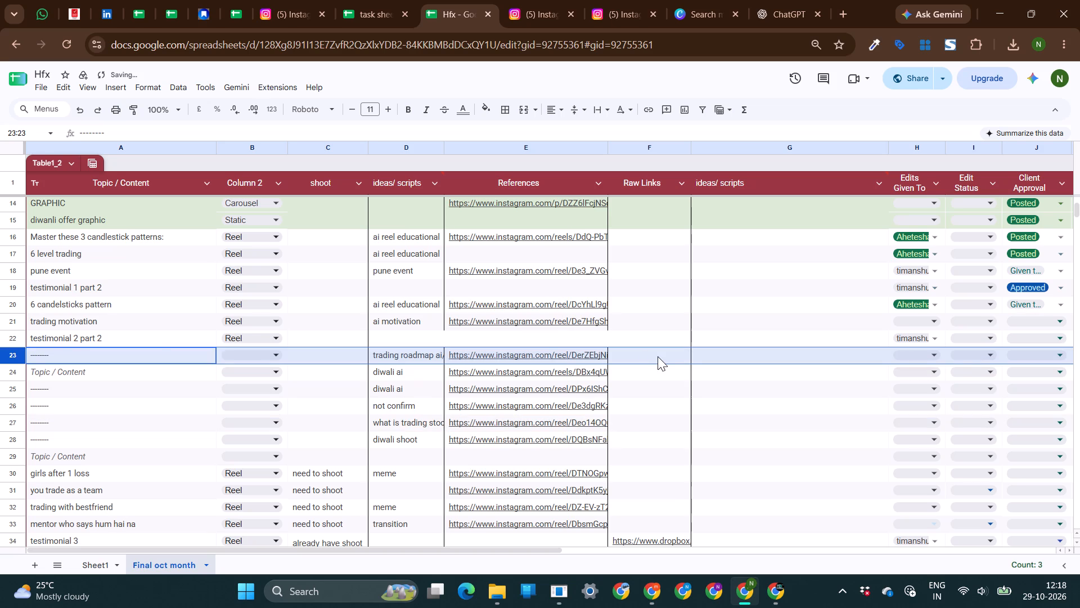
pyautogui.hscroll(-2, 966, 356)
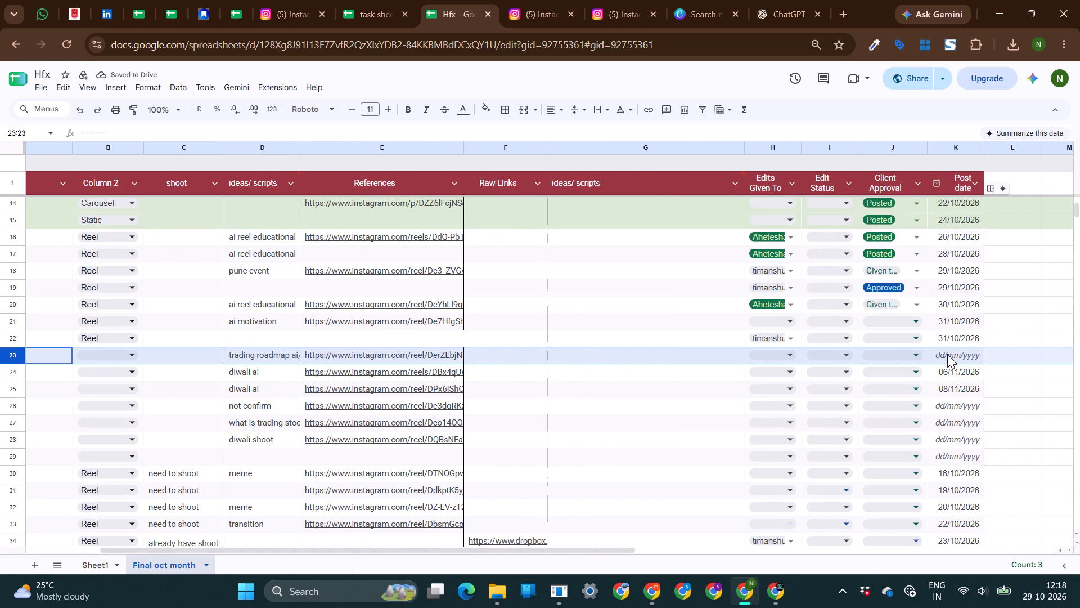
pyautogui.doubleClick(947, 354)
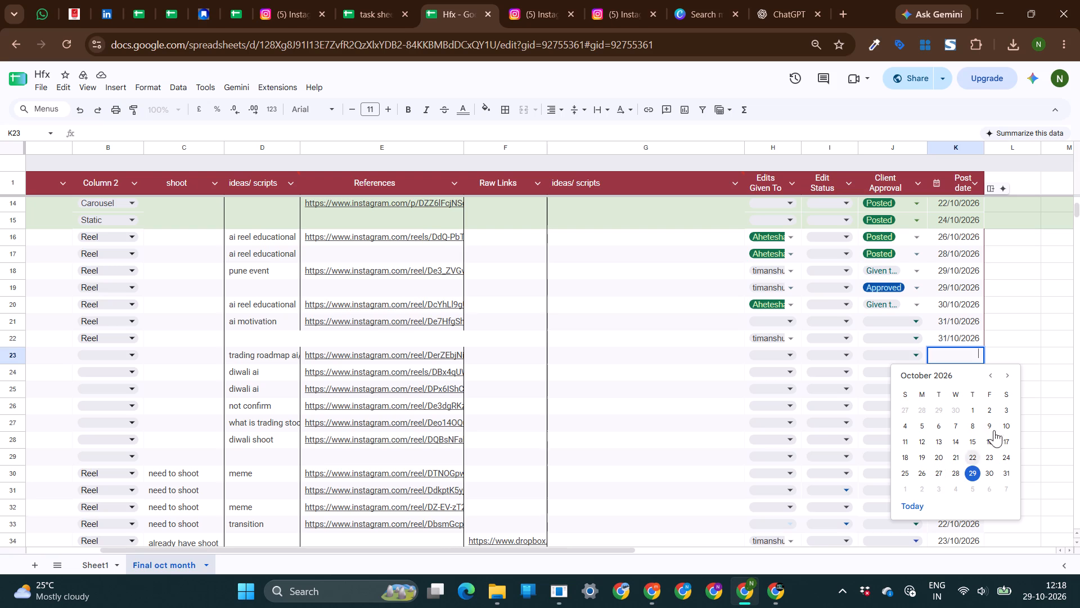
pyautogui.click(1005, 374)
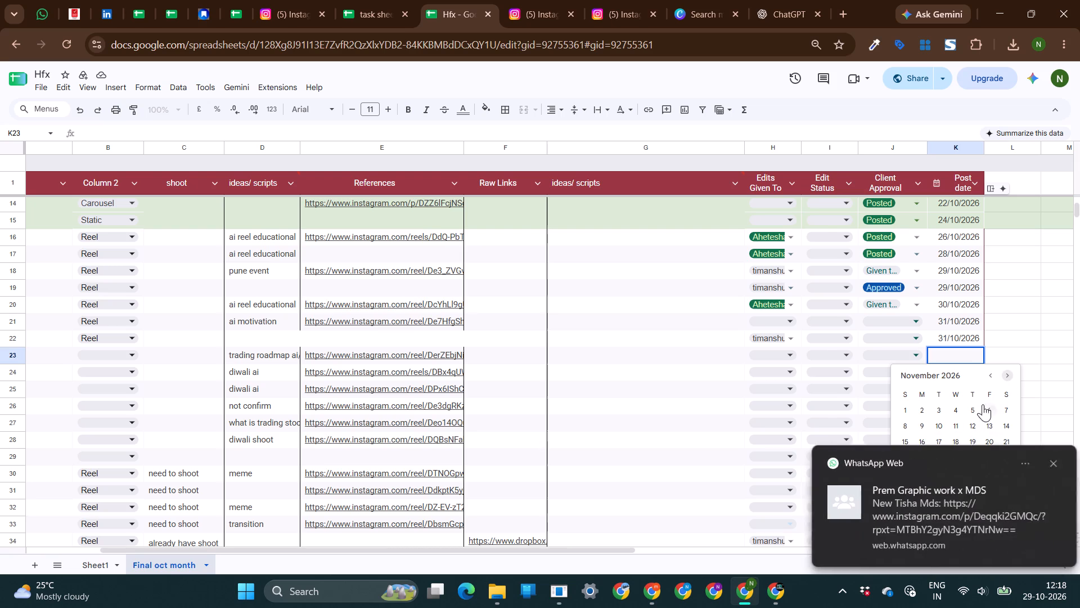
pyautogui.click(958, 412)
pyautogui.click(713, 355)
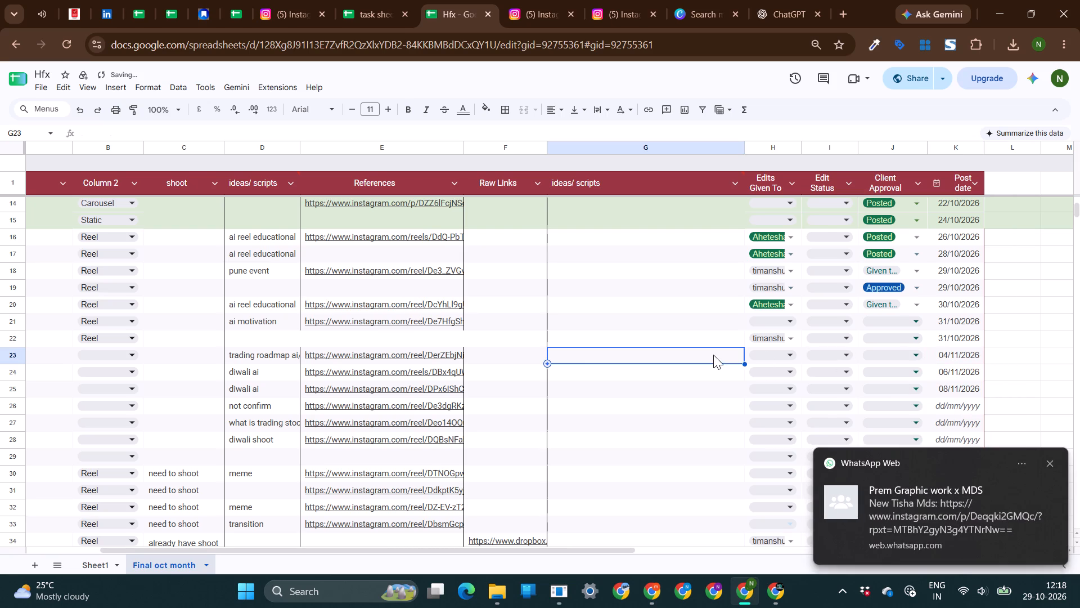
# Move the "what is trading stock market" row directly above the "trading roadmap ai" row and set its post date to 02/11/2026.
pyautogui.click(358, 352)
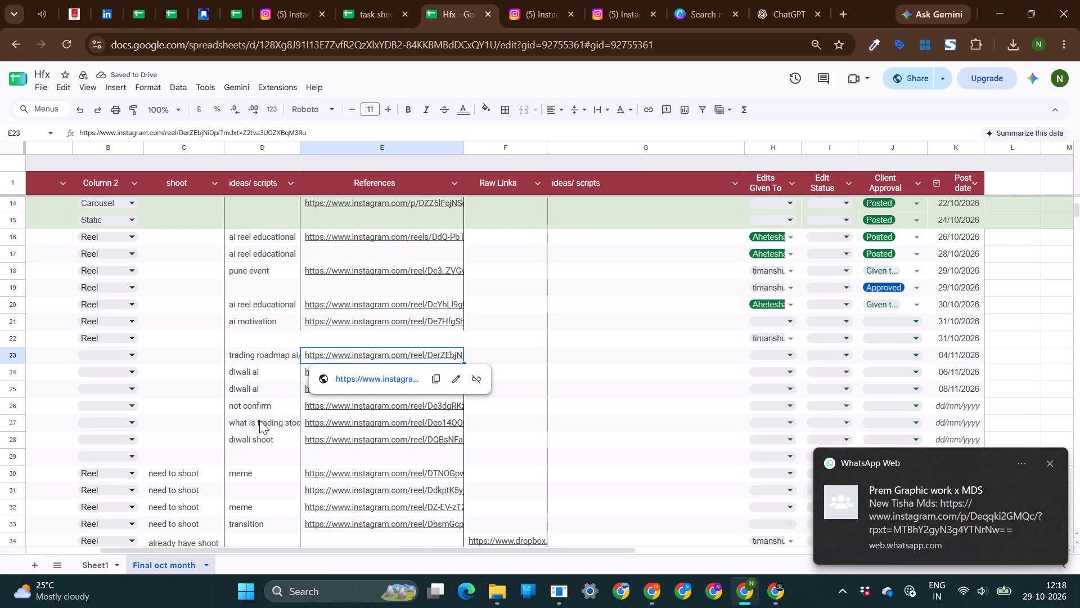
pyautogui.click(257, 420)
pyautogui.click(0, 424)
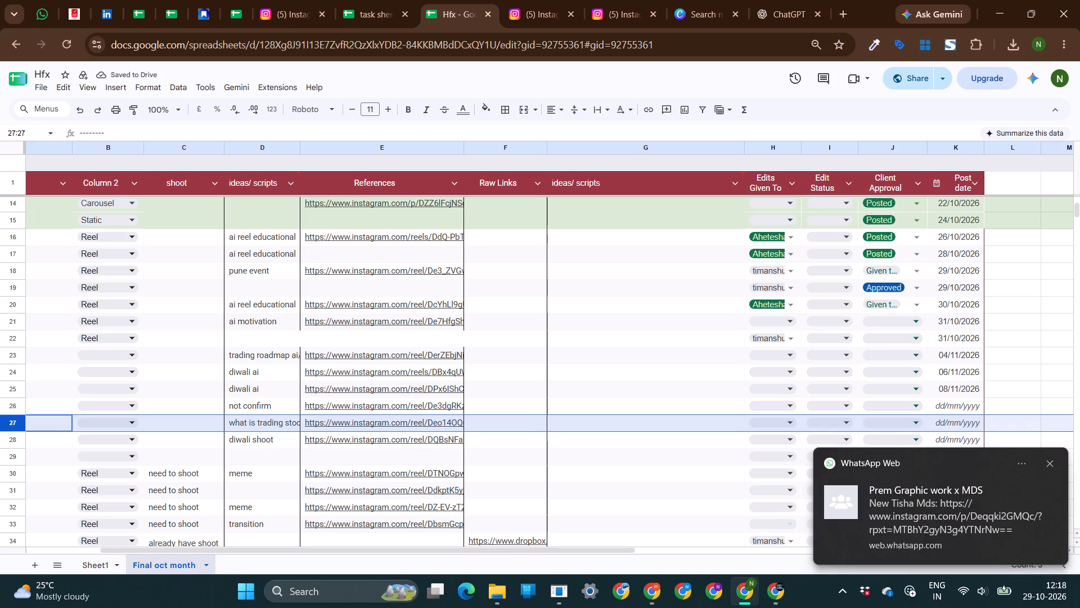
pyautogui.moveTo(0, 424); pyautogui.dragTo(1, 354)
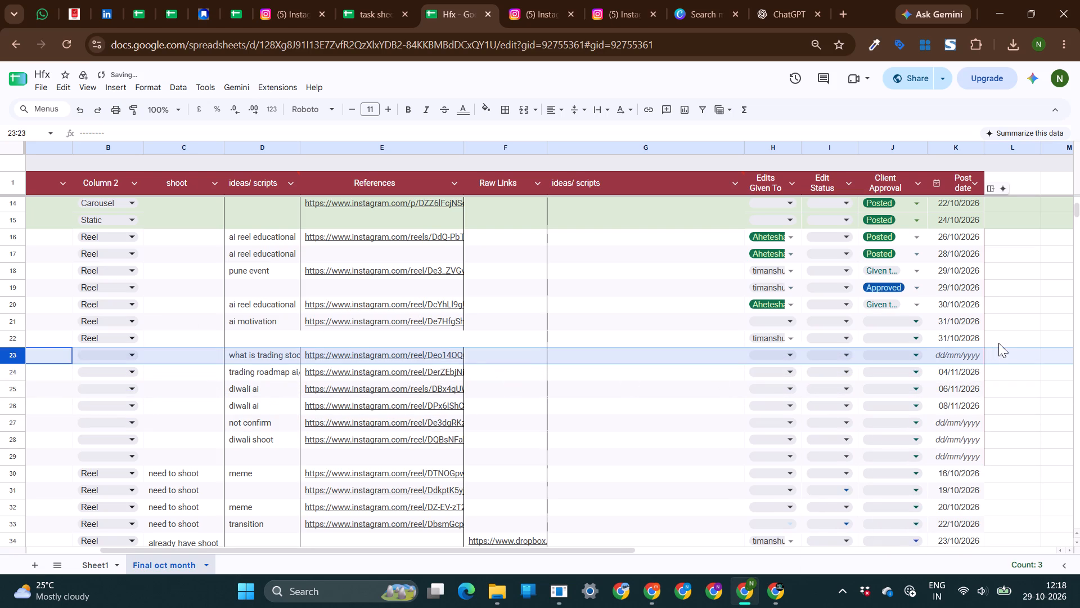
pyautogui.click(962, 350)
pyautogui.tripleClick(961, 357)
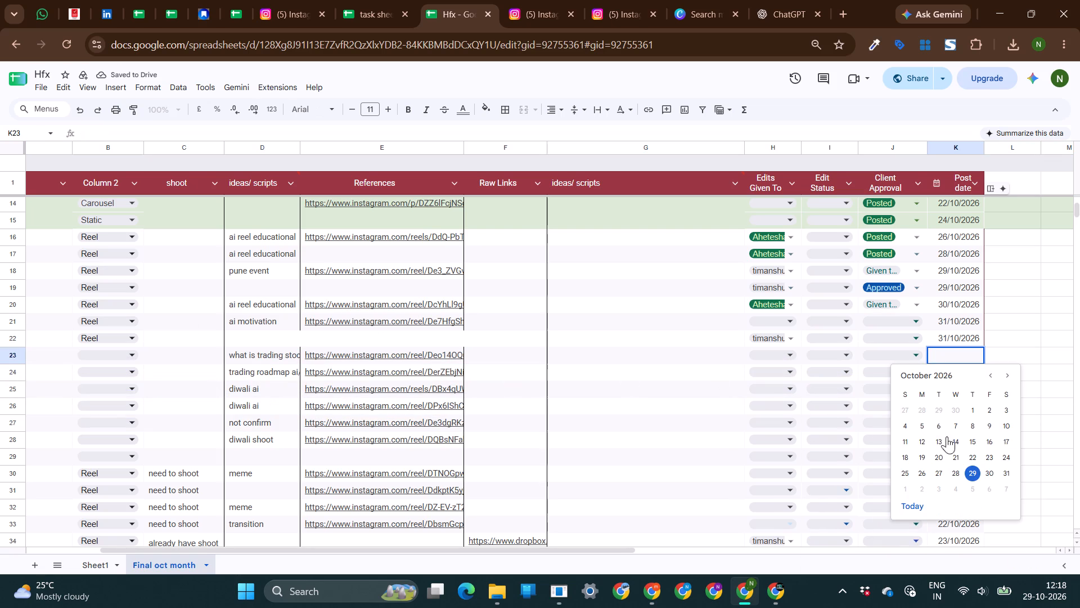
pyautogui.click(1008, 374)
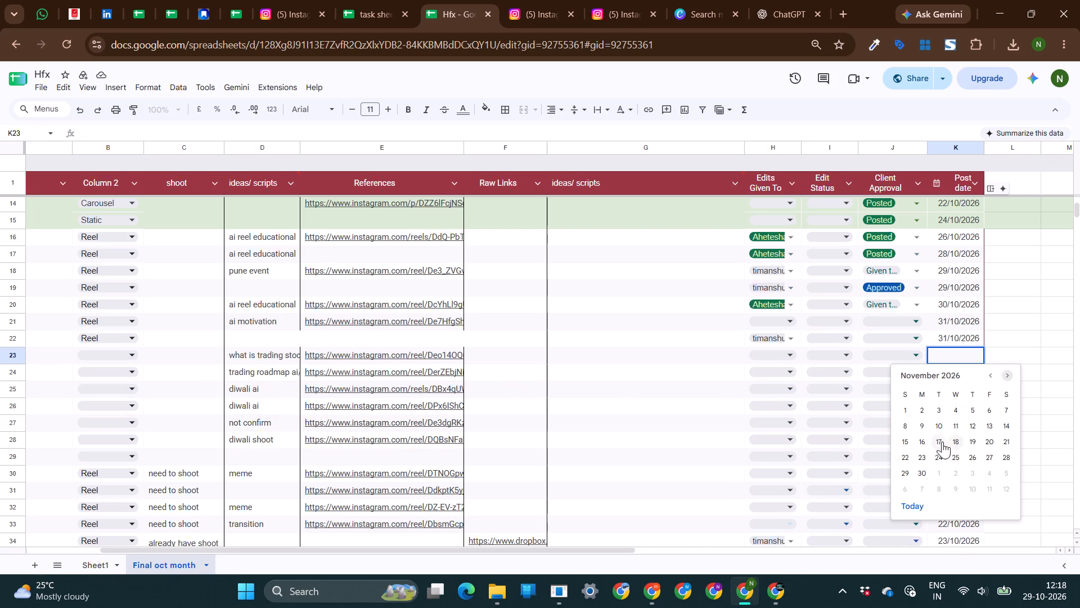
pyautogui.click(920, 410)
pyautogui.doubleClick(953, 337)
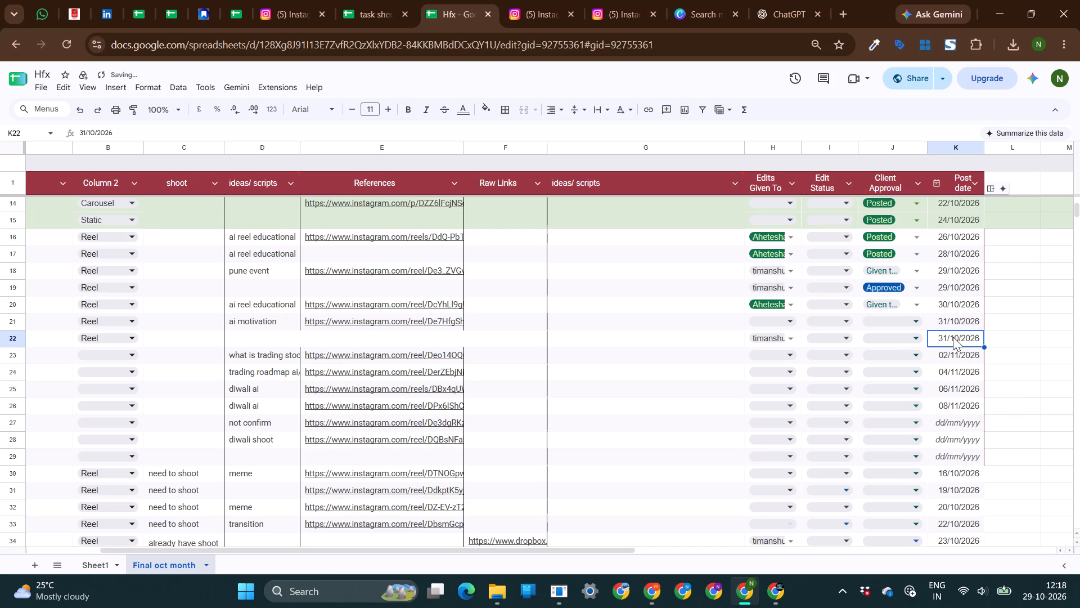
pyautogui.click(1005, 459)
# Transfer "what is trading stock market" from row 23's ideas/scripts cell to its Topic / Content cell, leaving "ai" as the idea.
pyautogui.click(634, 337)
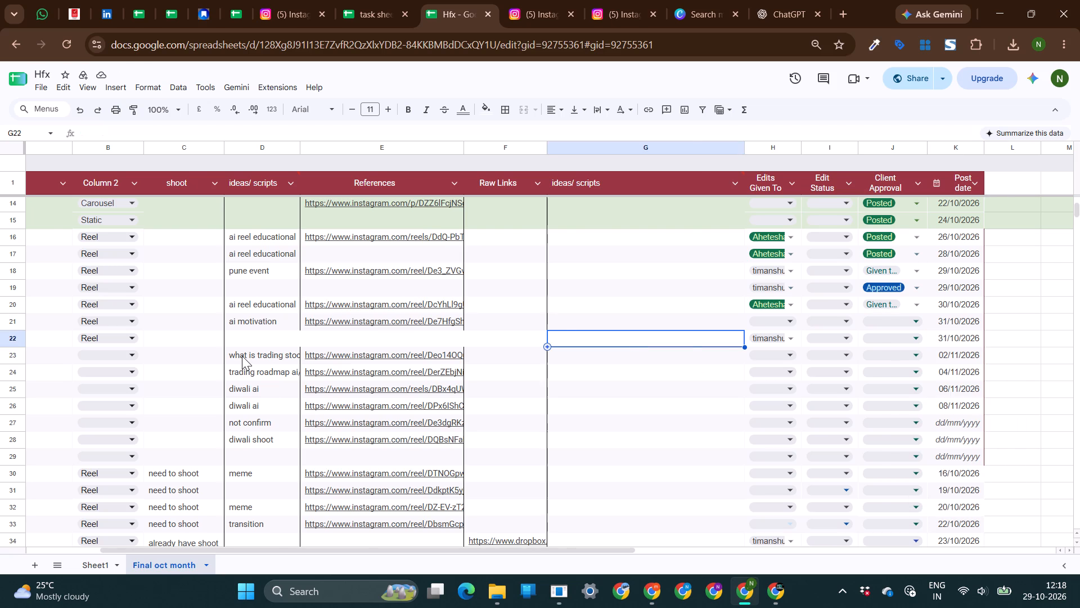
pyautogui.hscroll(3, 242, 356)
pyautogui.click(160, 355)
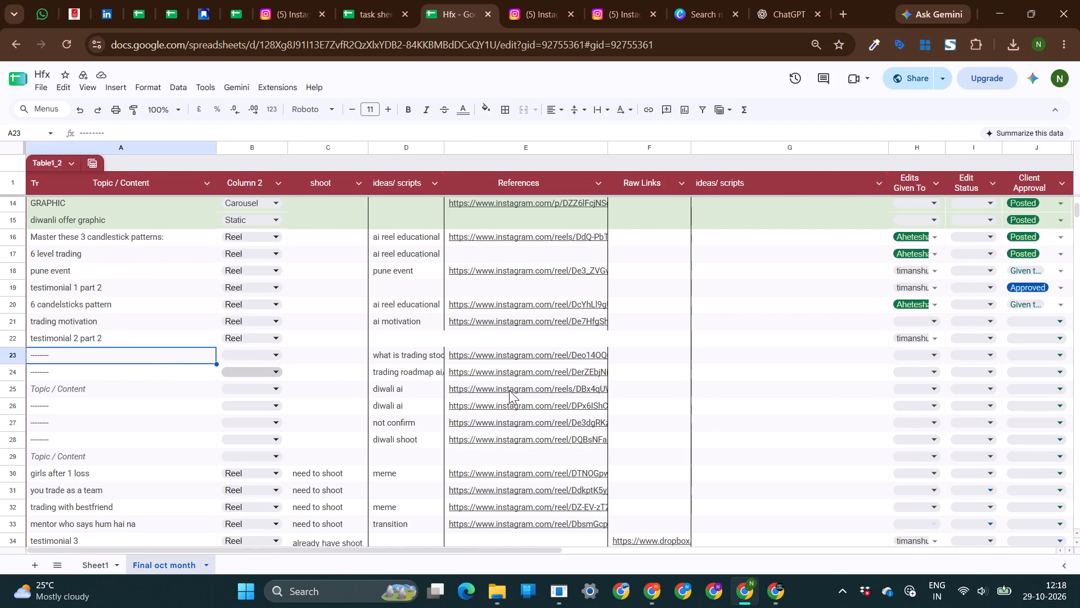
pyautogui.click(390, 411)
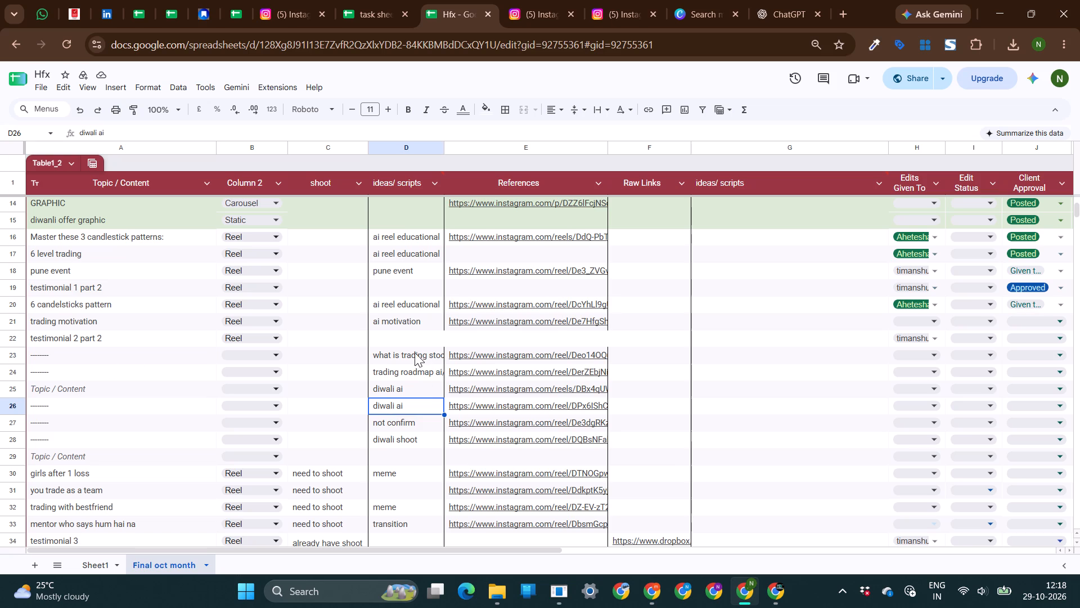
pyautogui.click(413, 355)
pyautogui.hotkey('ctrl', 'c')
pyautogui.click(177, 354)
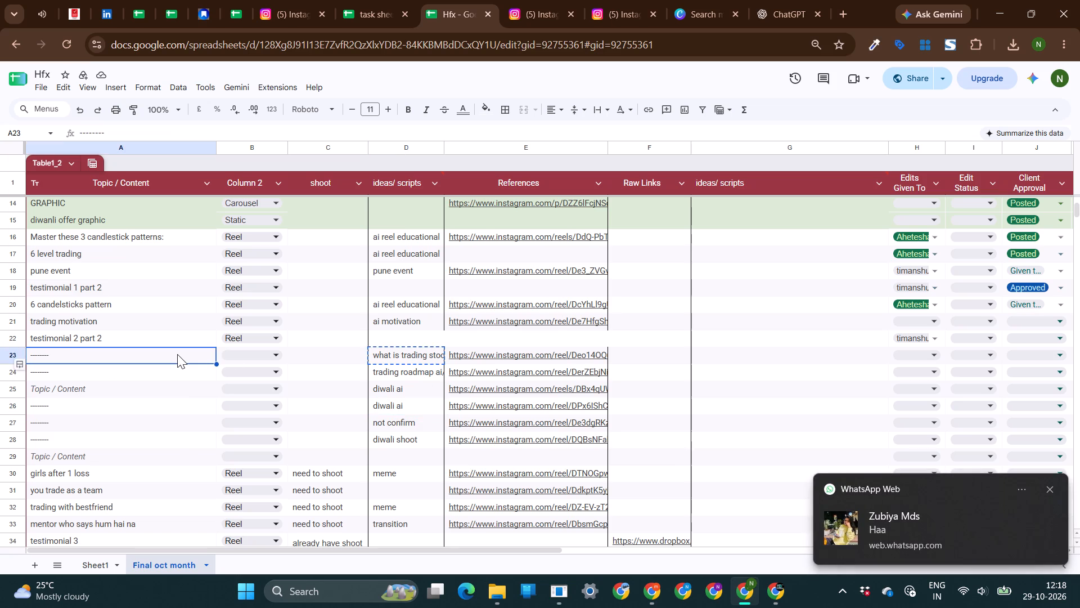
pyautogui.hotkey('ctrl', 'v')
pyautogui.doubleClick(414, 356)
pyautogui.hotkey('ctrl', 'a')
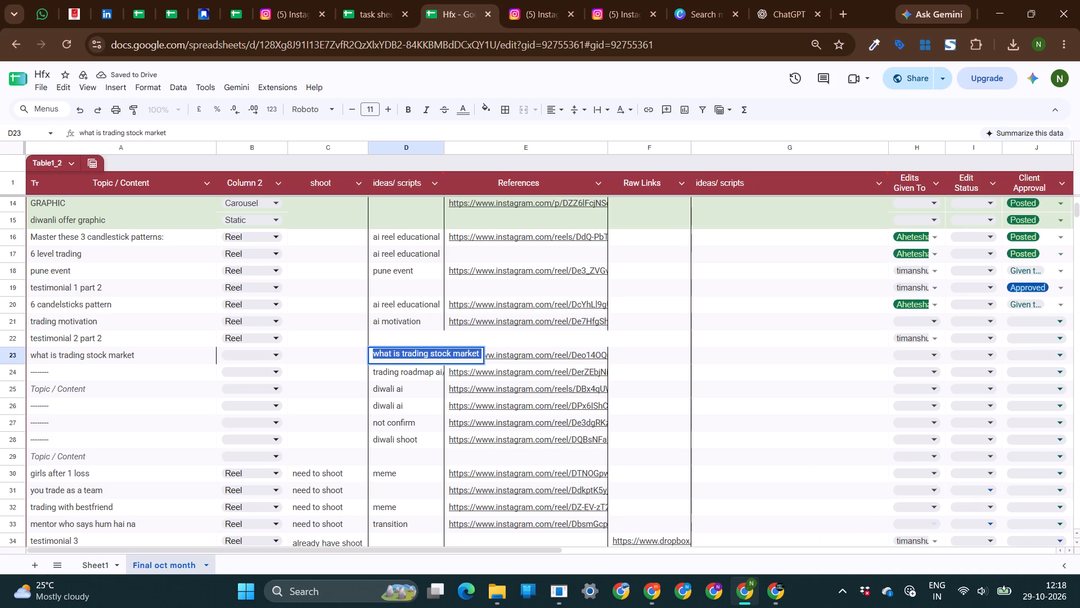
pyautogui.press('BackSpace')
pyautogui.write('ai')
# Transfer "trading roadmap ai/shoot" from row 24's ideas/scripts cell to its Topic / Content cell and enter "ai" as the idea.
pyautogui.click(427, 374)
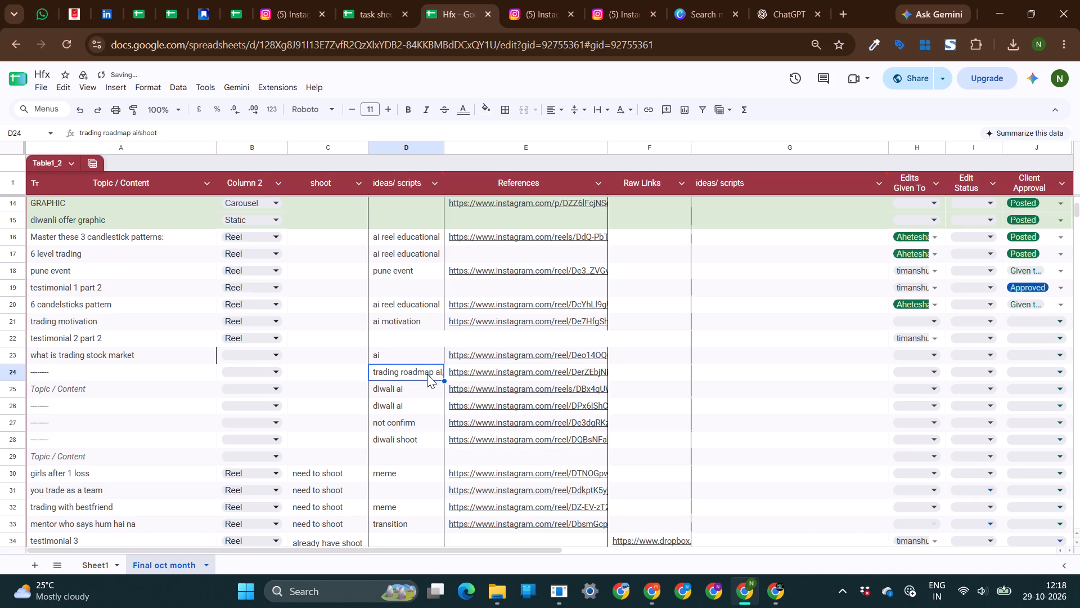
pyautogui.hotkey('ctrl', 'x')
pyautogui.click(152, 370)
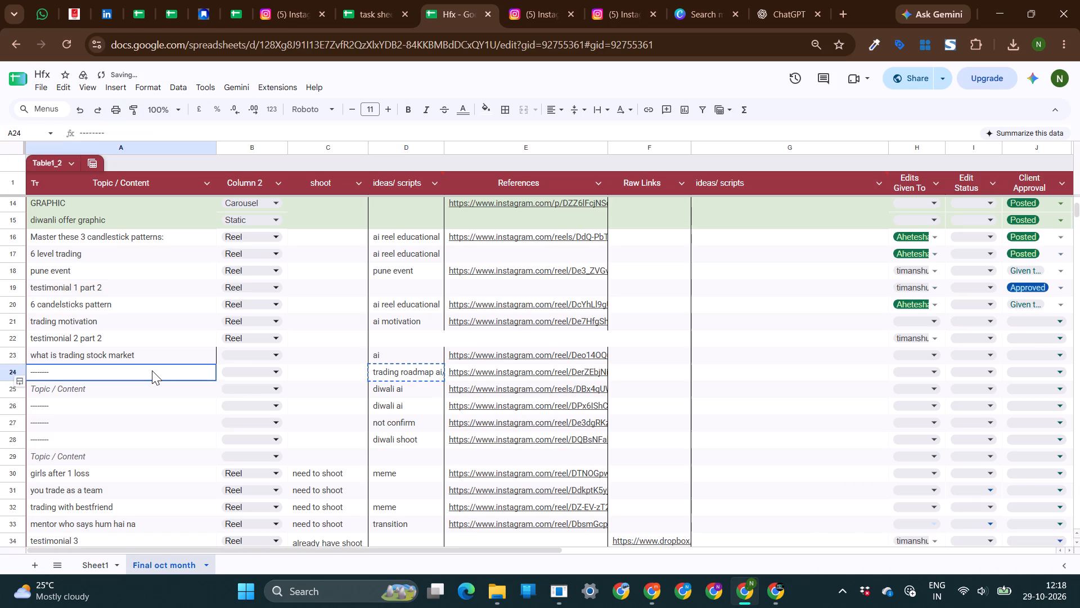
pyautogui.hotkey('ctrl', 'v')
pyautogui.click(399, 371)
pyautogui.write('ai')
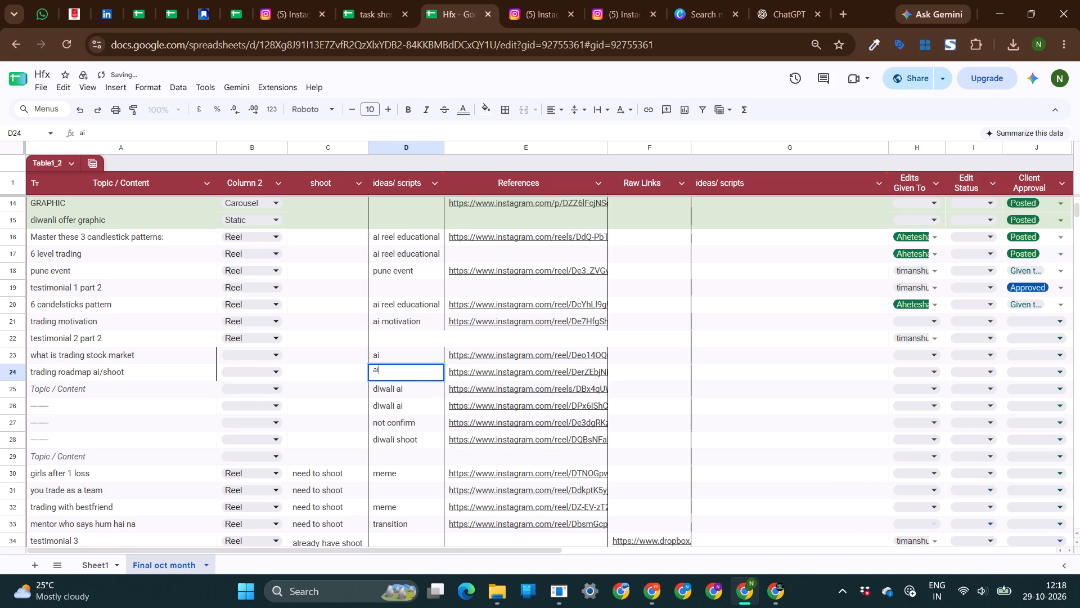
pyautogui.click(407, 393)
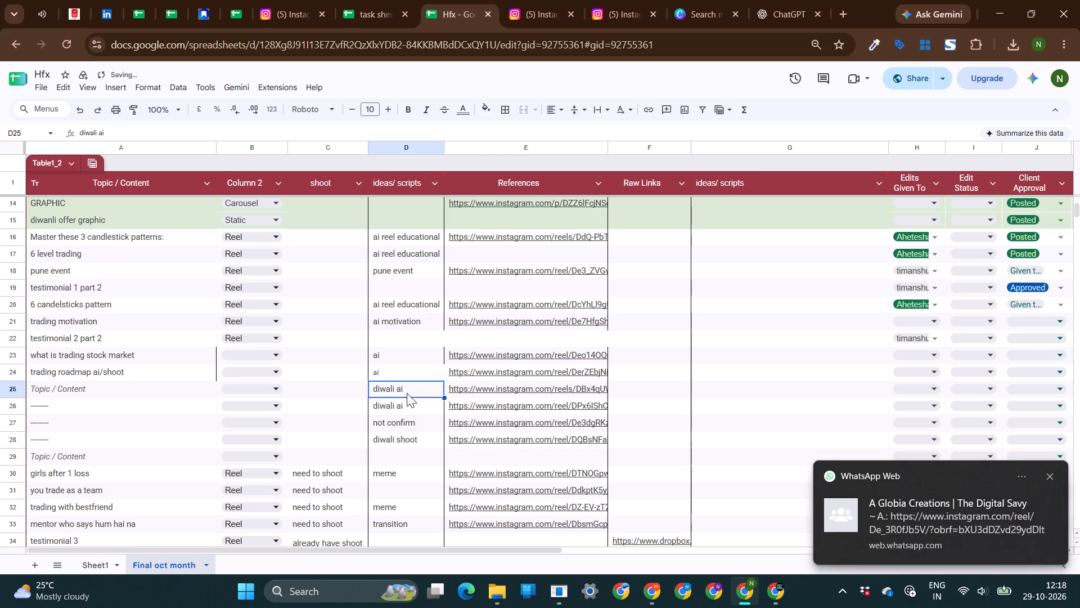
# Copy the formatting of the Topic / Content cells in rows 19 to 21 onto rows 22 to 24.
pyautogui.click(160, 391)
pyautogui.moveTo(190, 288); pyautogui.dragTo(190, 321)
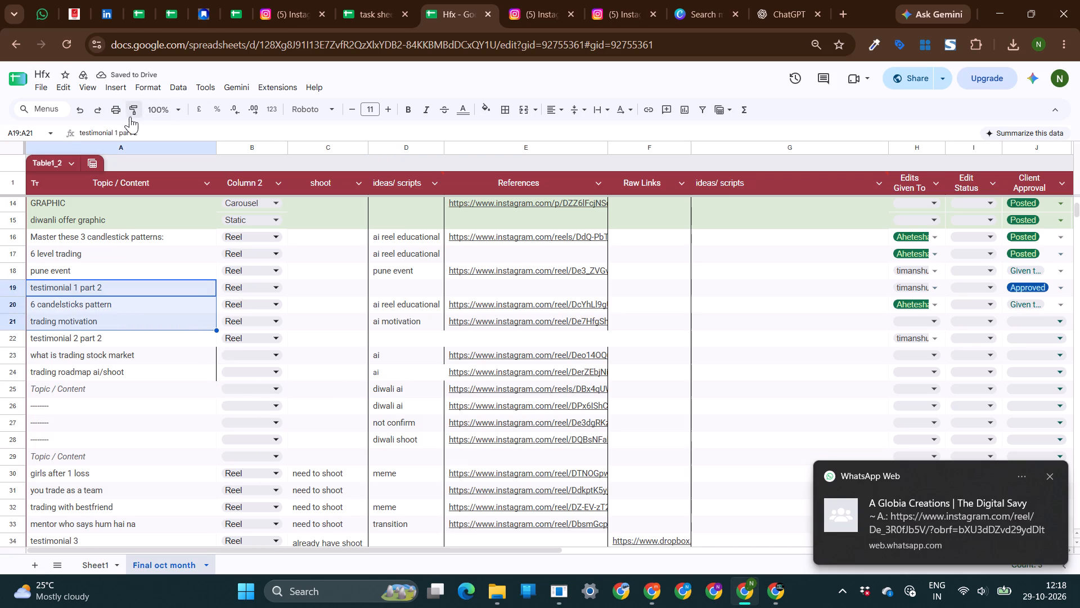
pyautogui.click(139, 115)
pyautogui.moveTo(184, 341); pyautogui.dragTo(183, 388)
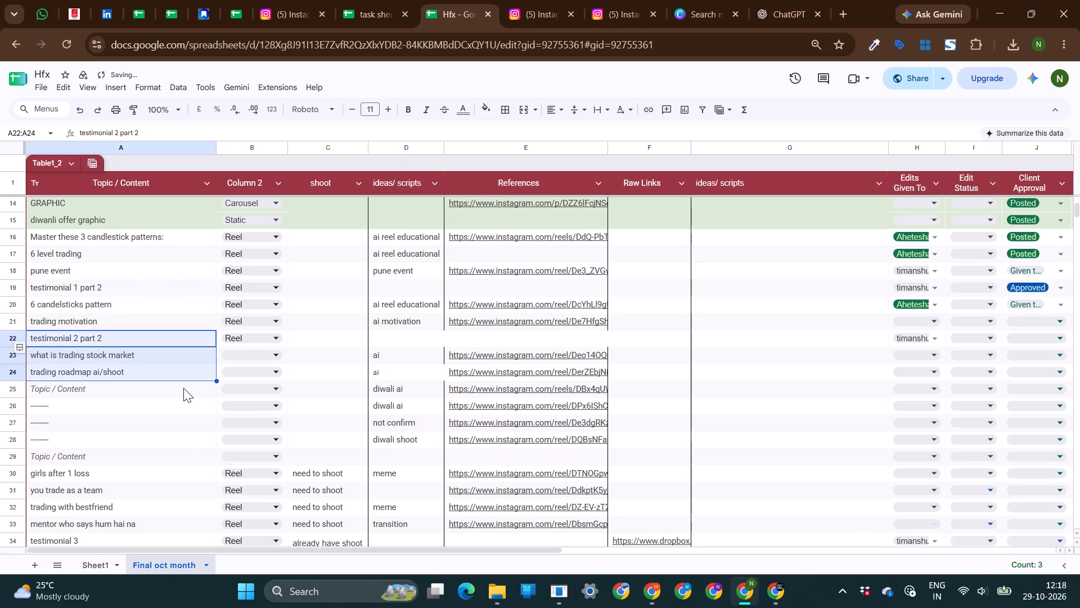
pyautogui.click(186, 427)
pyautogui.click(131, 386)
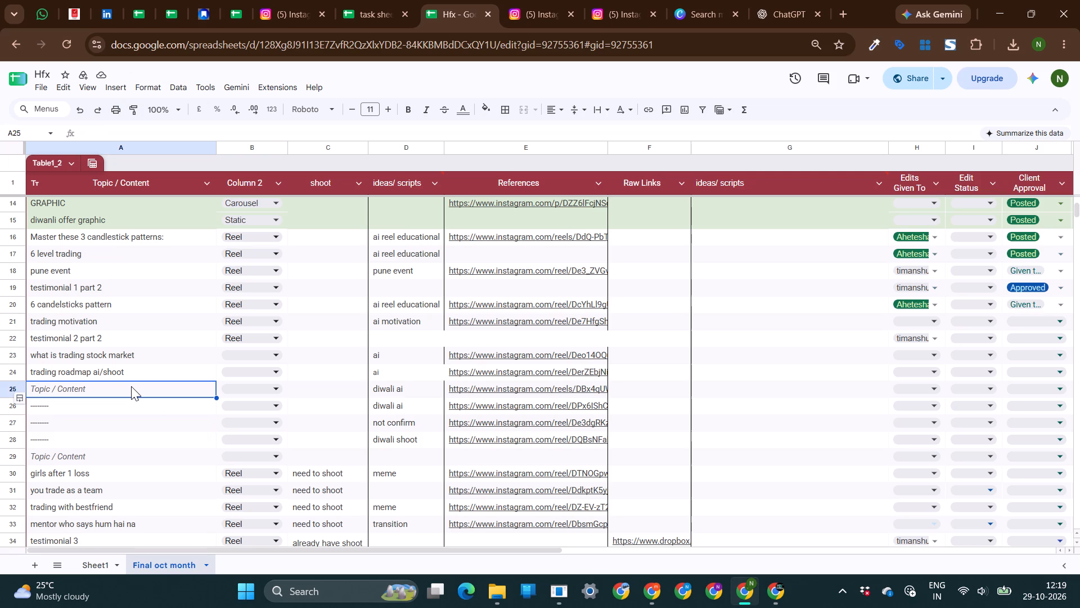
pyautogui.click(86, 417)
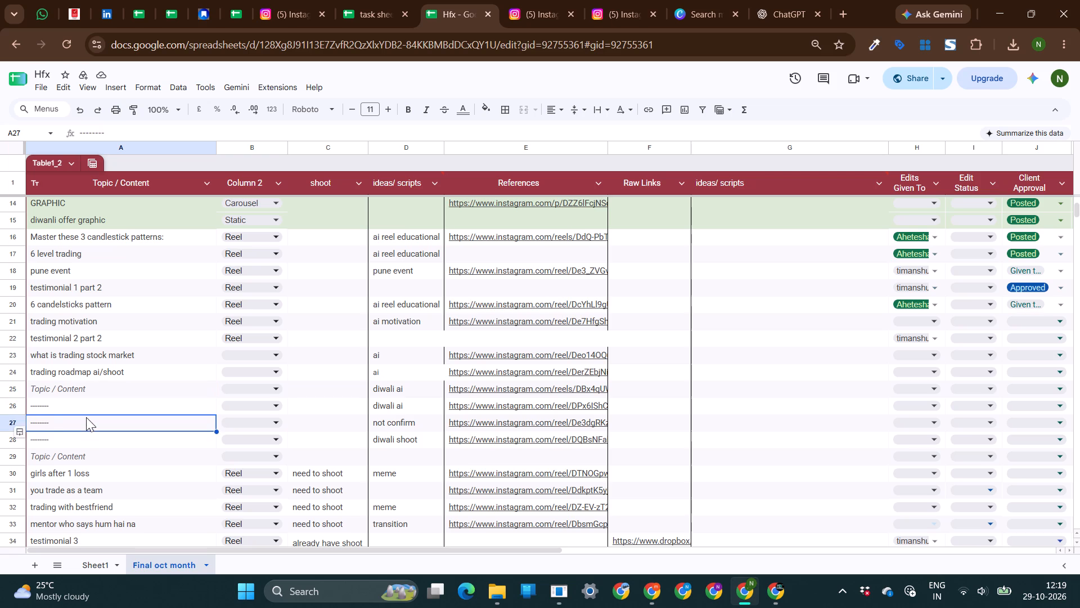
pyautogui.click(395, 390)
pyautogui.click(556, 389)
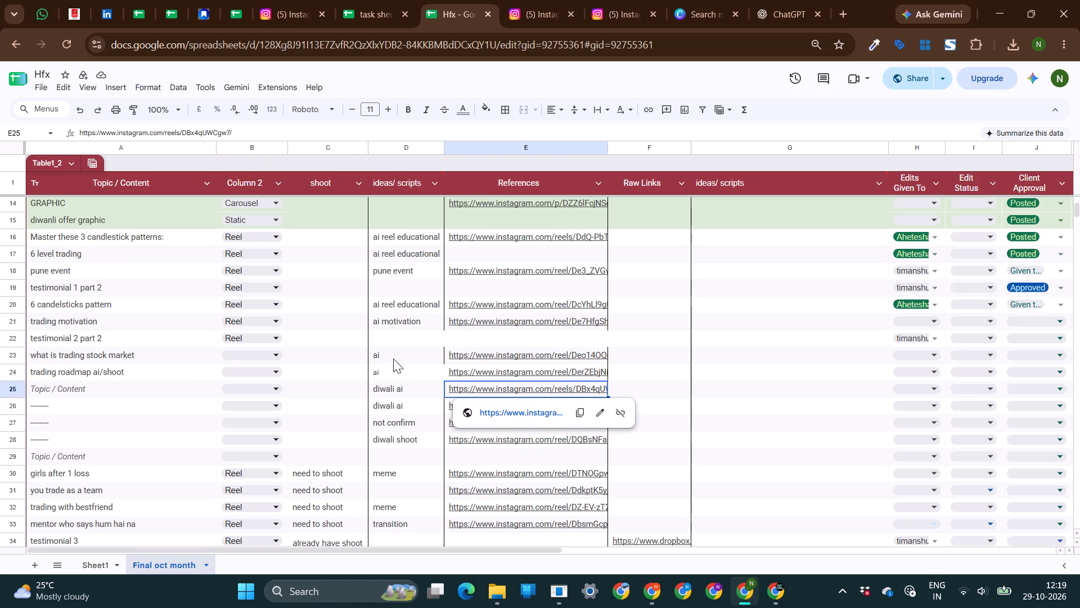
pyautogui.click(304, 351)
# Copy the formatting of the ideas/scripts cells in rows 18 to 21 onto the ideas/scripts cells below, down to row 27.
pyautogui.scroll(1, 304, 351)
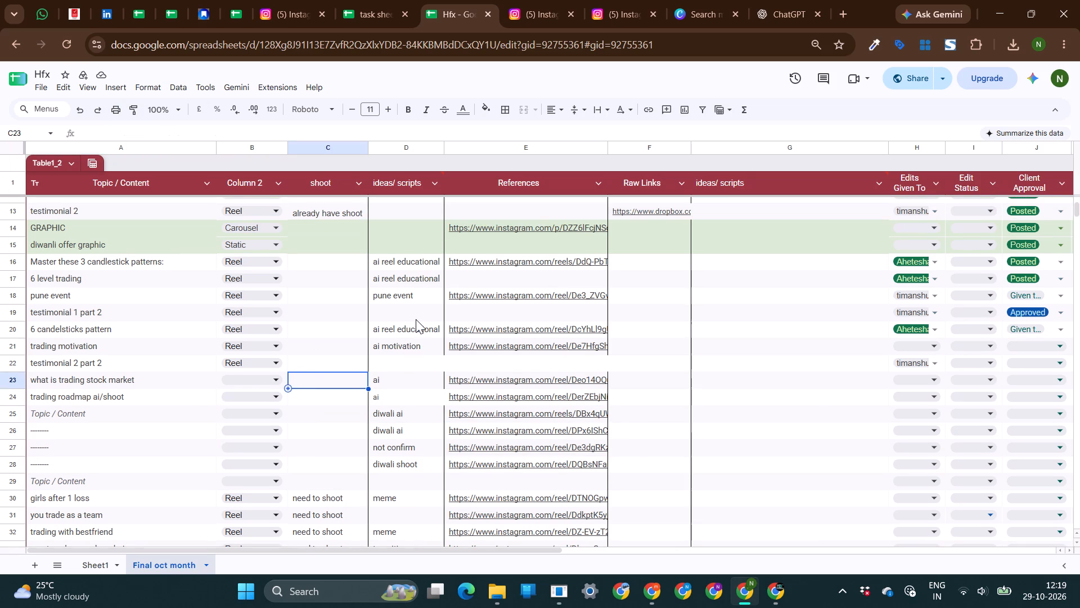
pyautogui.moveTo(422, 303); pyautogui.dragTo(425, 339)
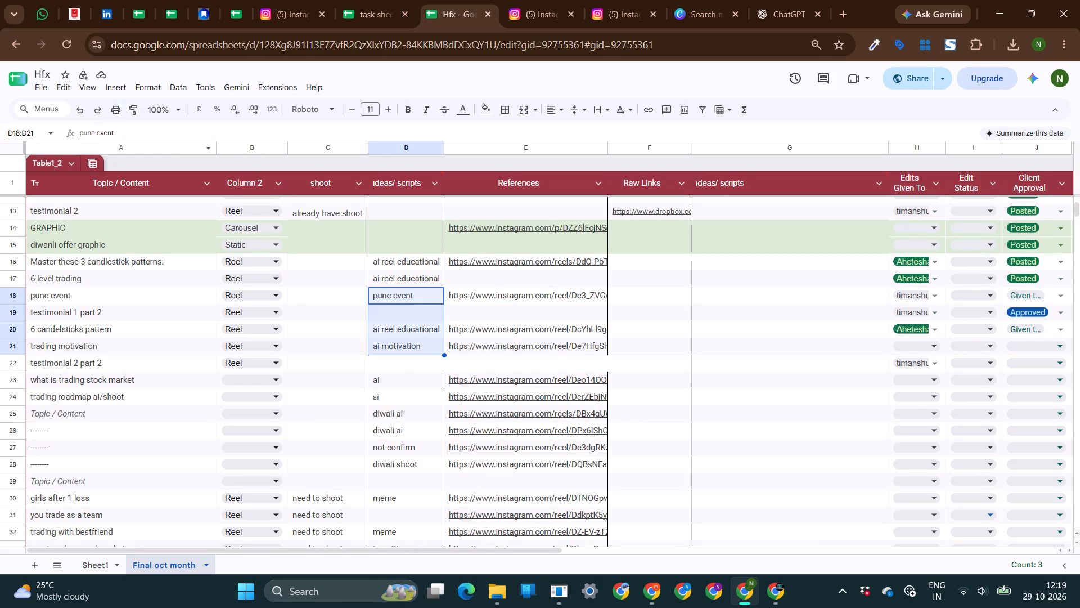
pyautogui.click(133, 103)
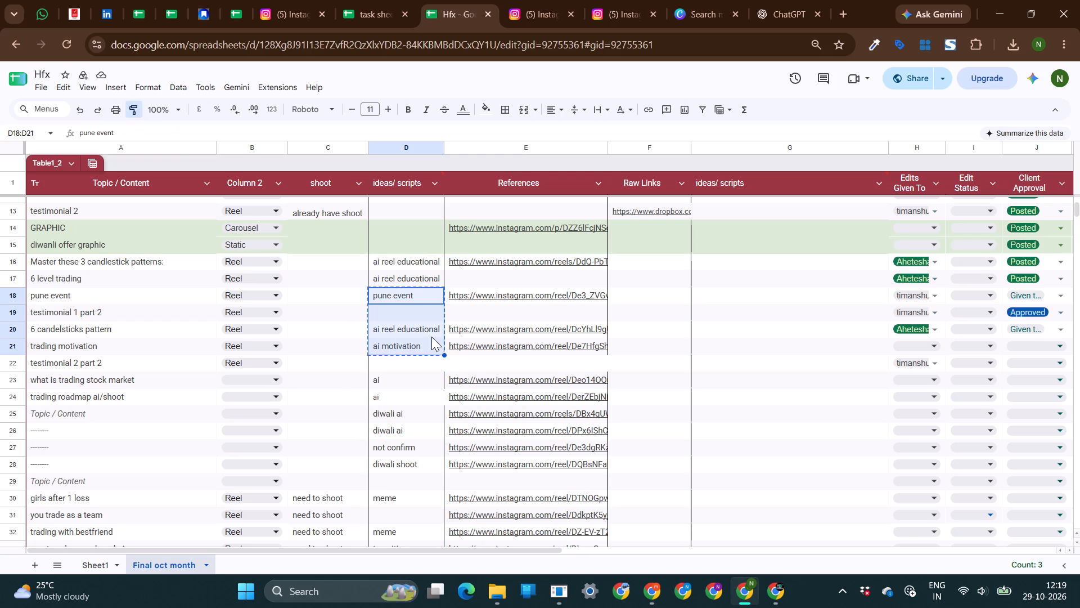
pyautogui.moveTo(431, 337); pyautogui.dragTo(431, 455)
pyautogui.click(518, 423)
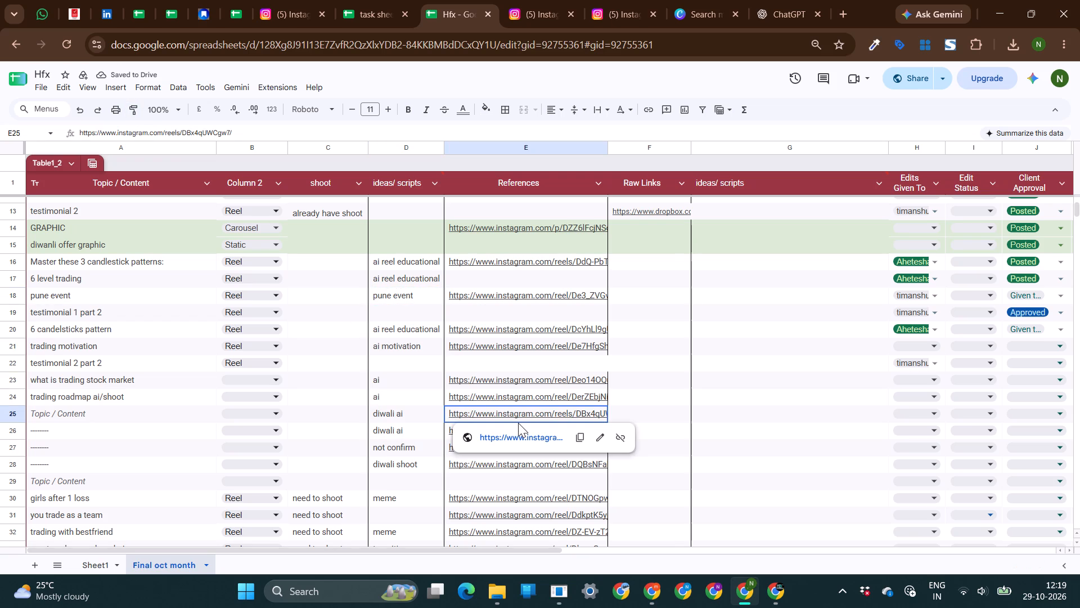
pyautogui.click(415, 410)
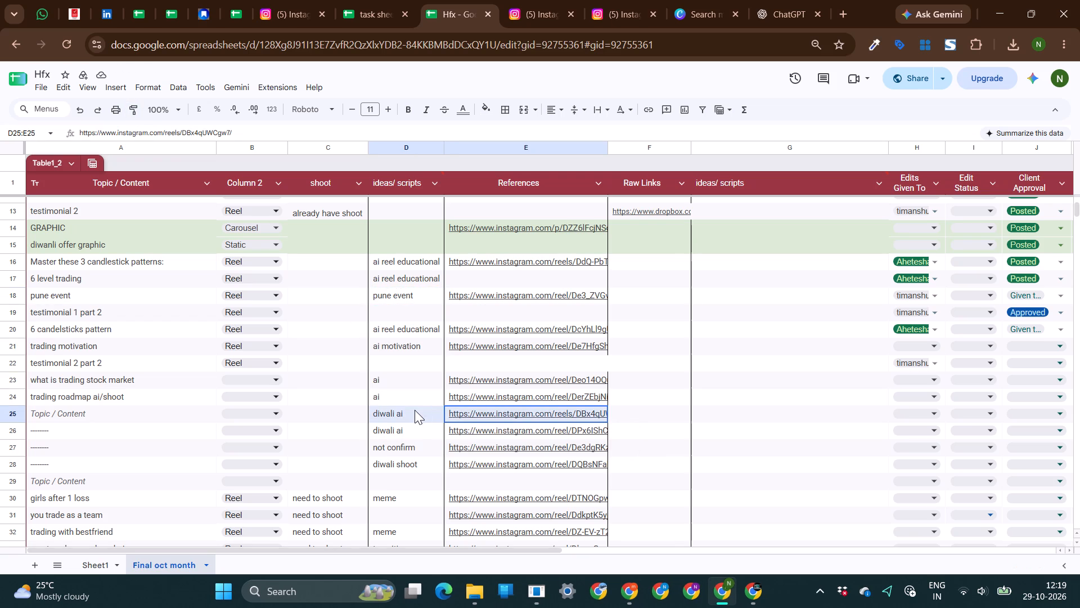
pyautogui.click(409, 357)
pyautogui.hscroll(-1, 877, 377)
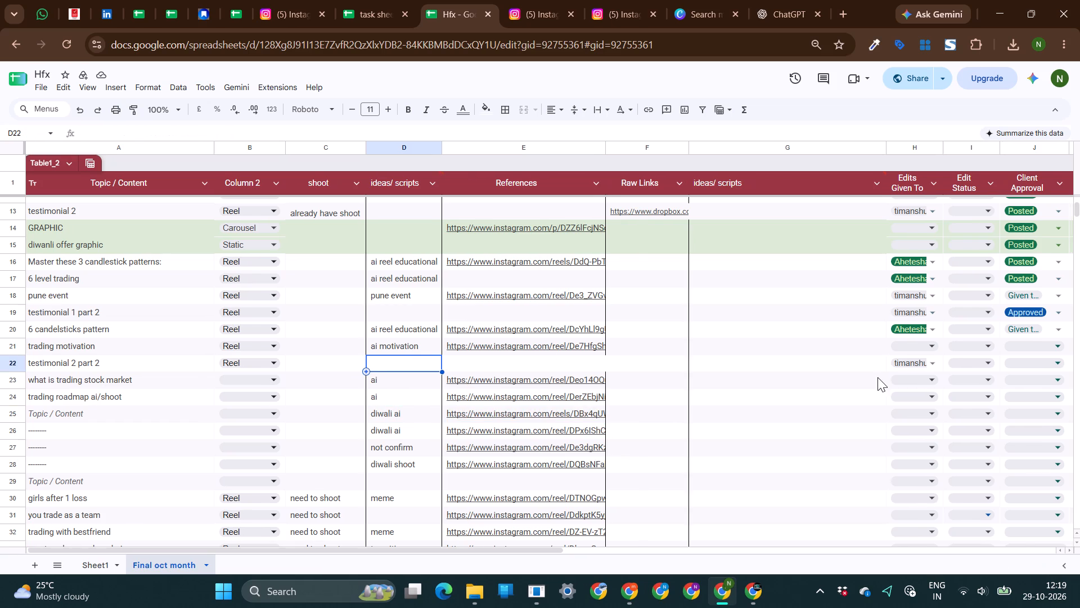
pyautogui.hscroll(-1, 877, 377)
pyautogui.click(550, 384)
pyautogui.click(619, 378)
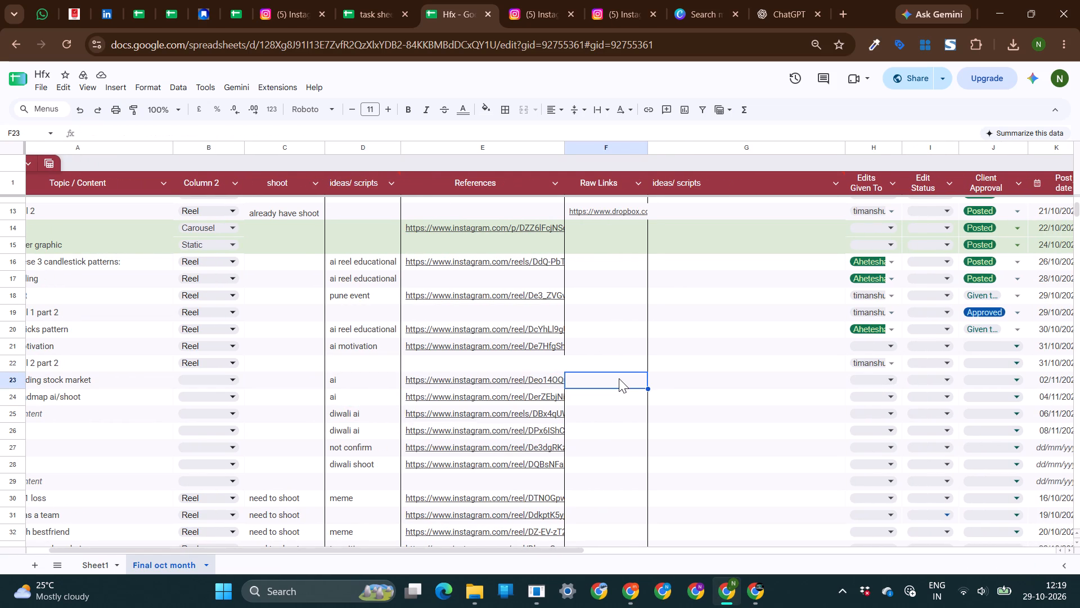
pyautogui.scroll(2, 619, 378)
# Close the Instagram tab showing the "Happy Diwali Traders" reel.
pyautogui.click(505, 0)
pyautogui.click(571, 15)
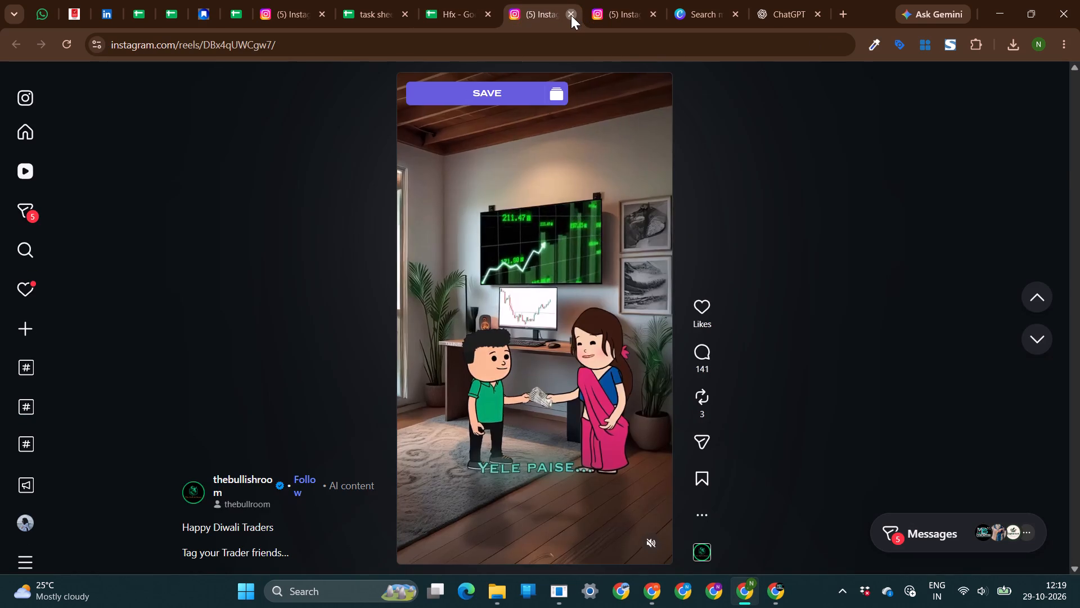
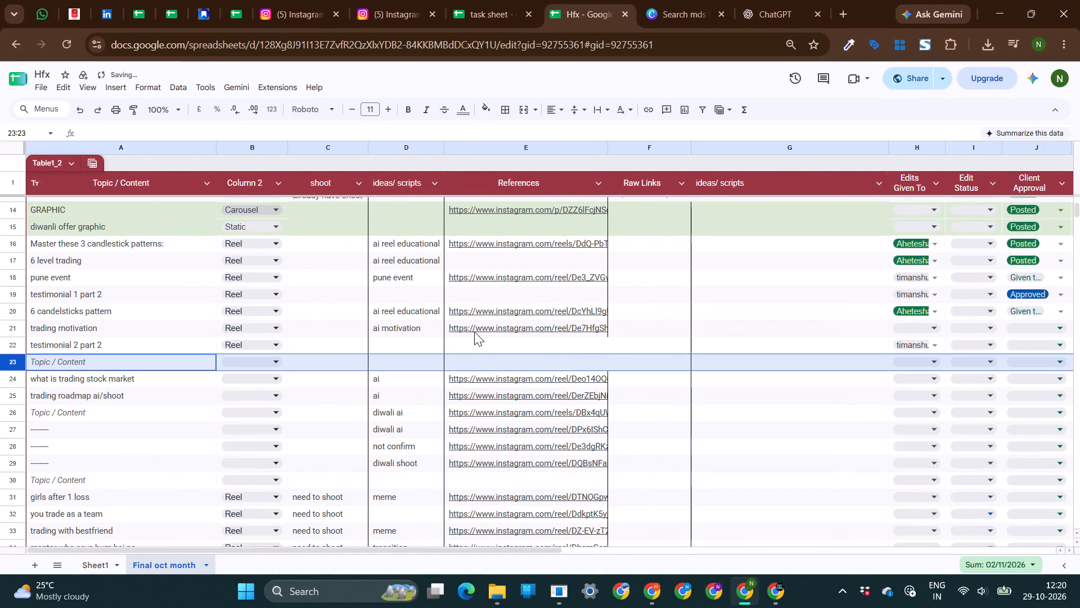
# Add the copied Instagram reel link (De--7Q6TF1b) to row 23's References cell and enter "ai" as its idea.
pyautogui.click(494, 361)
pyautogui.hotkey('ctrl', 'v')
pyautogui.click(375, 368)
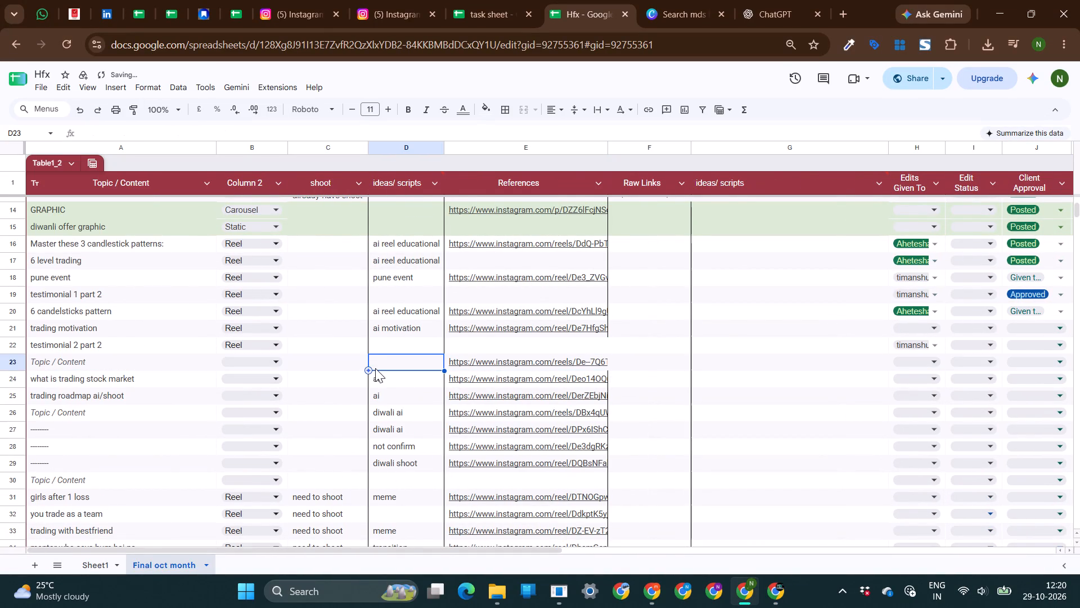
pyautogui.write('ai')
# Reopen the reel referenced in row 23 on Instagram to identify a topic for the row's empty Topic / Content cell.
pyautogui.click(182, 370)
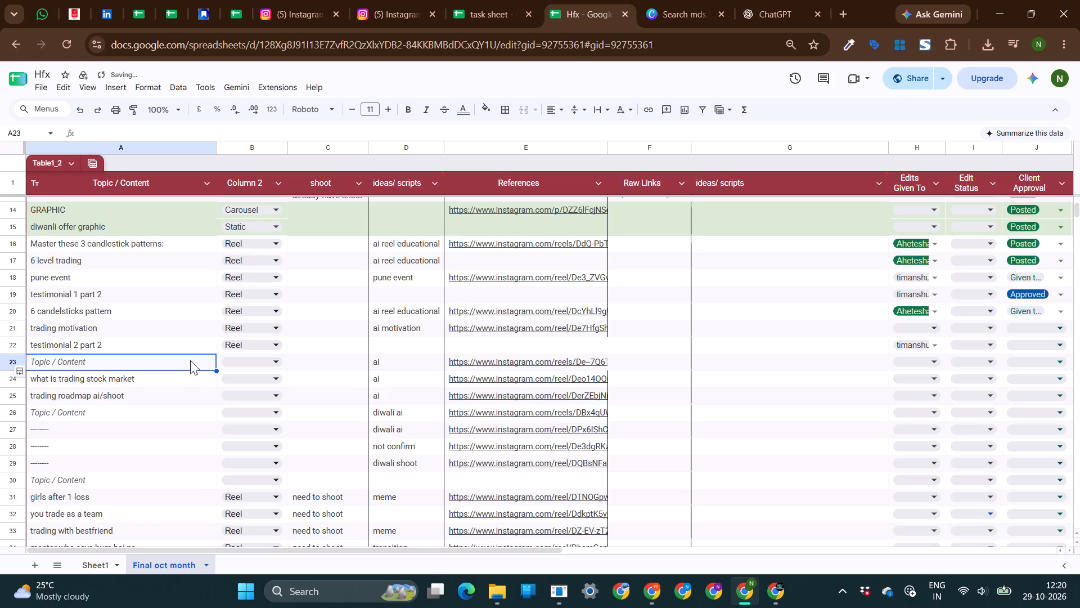
pyautogui.click(395, 1)
pyautogui.click(287, 1)
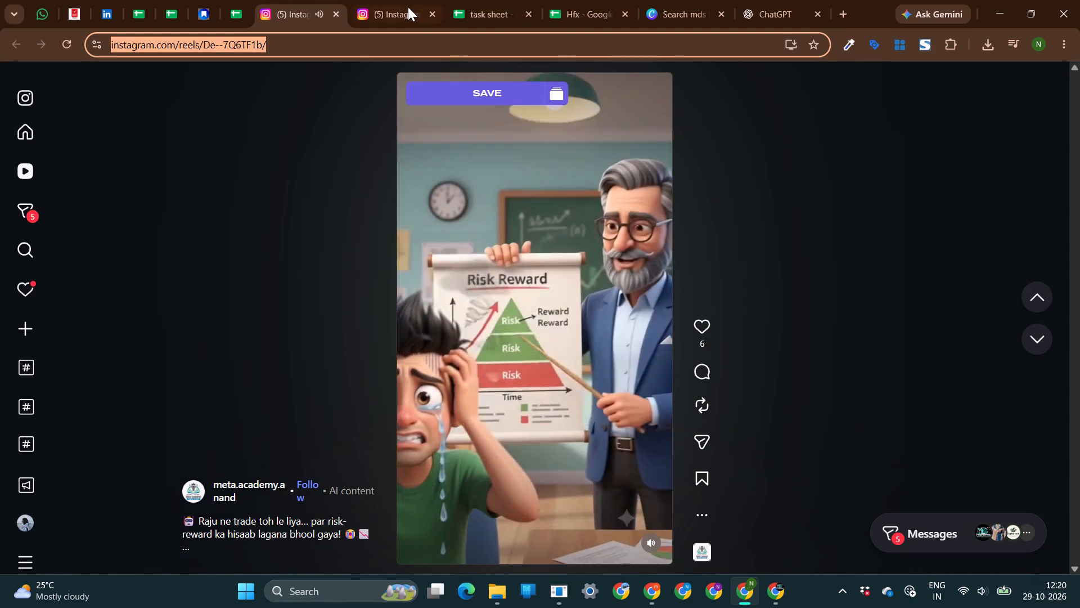
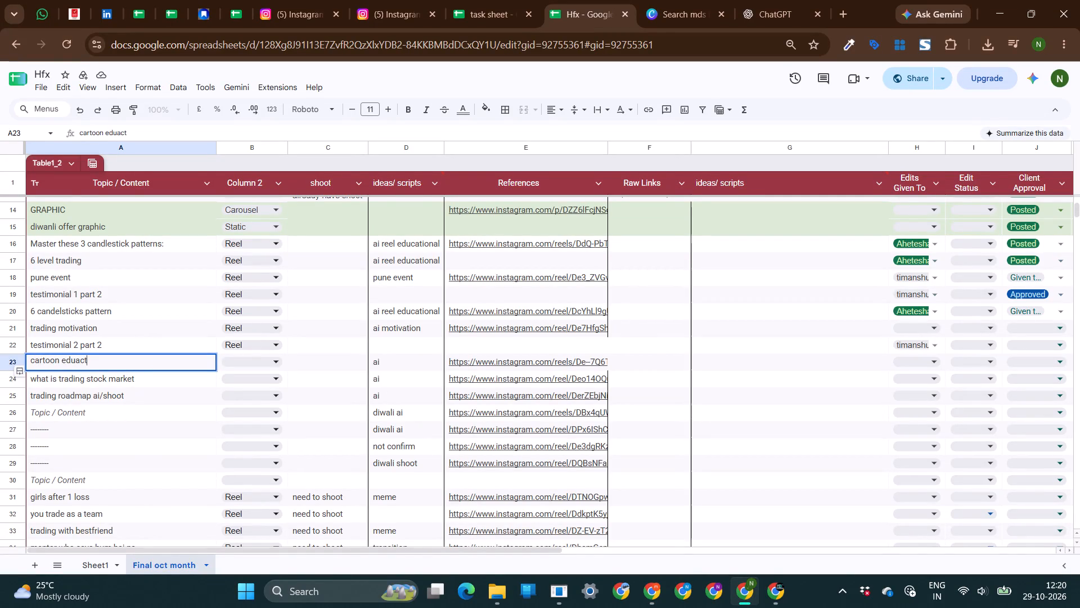
# Complete the Topic / Content cell of row 23 as "cartoon eduactaion".
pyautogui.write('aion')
pyautogui.click(119, 381)
pyautogui.click(439, 353)
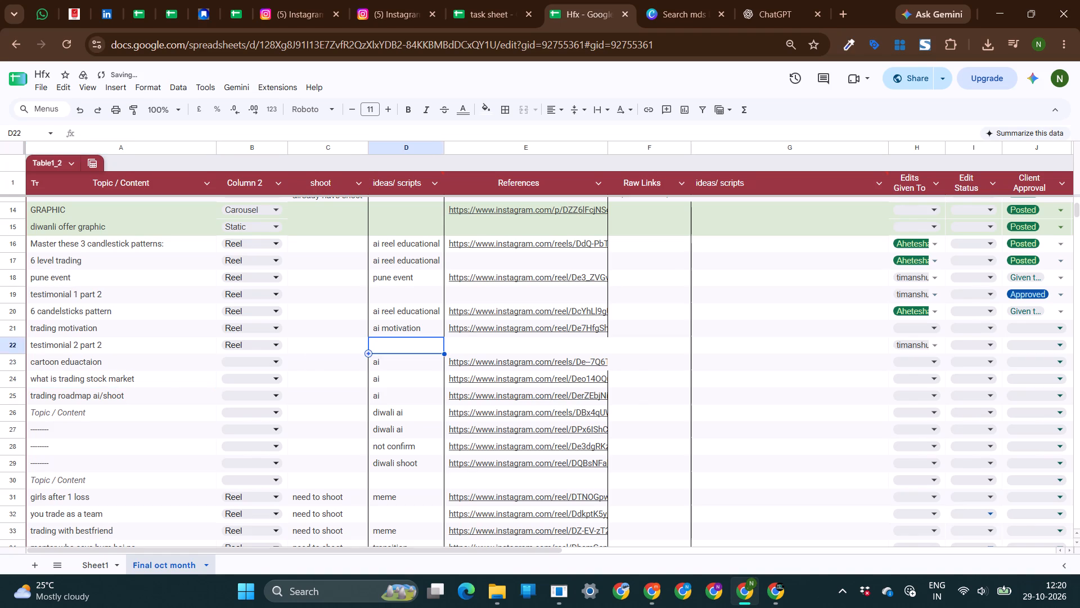
# Set the post date of row 23 to 02/11/2026 and of row 24 to 04/11/2026.
pyautogui.click(490, 365)
pyautogui.hscroll(-4, 490, 365)
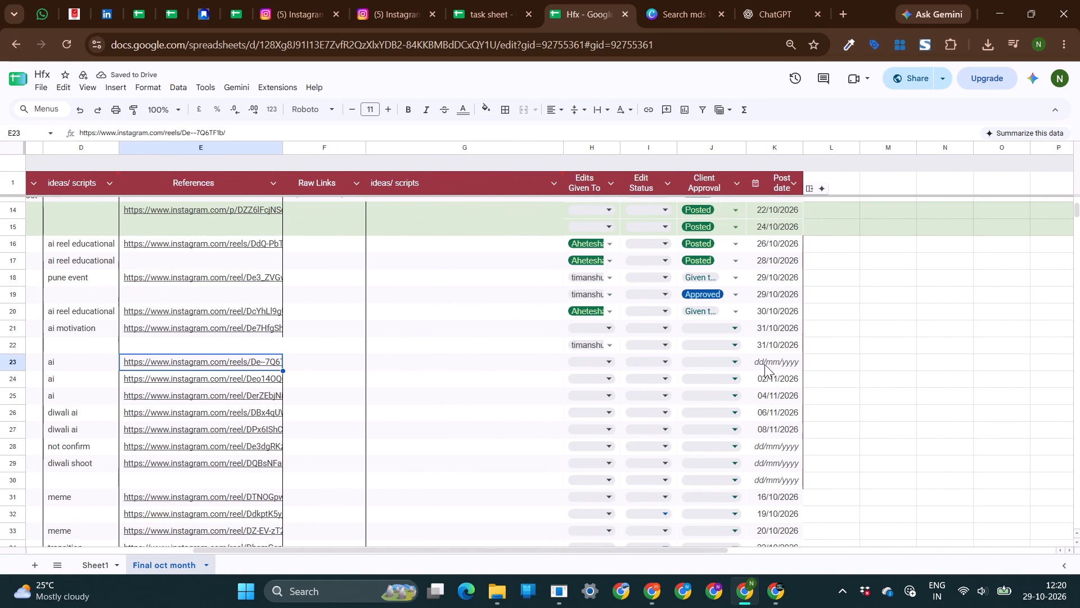
pyautogui.doubleClick(764, 364)
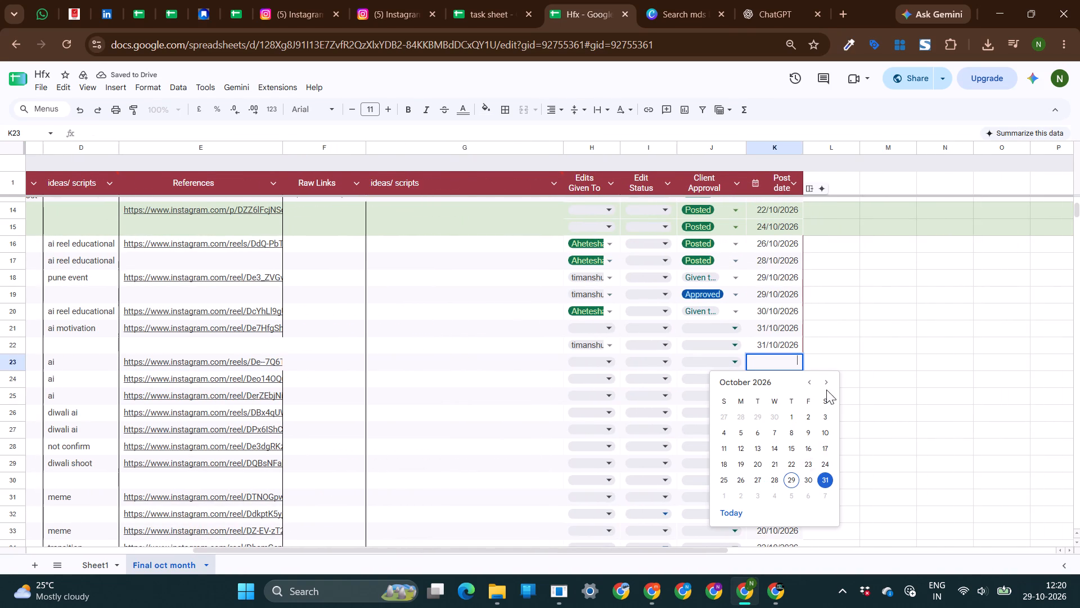
pyautogui.click(823, 379)
pyautogui.click(737, 419)
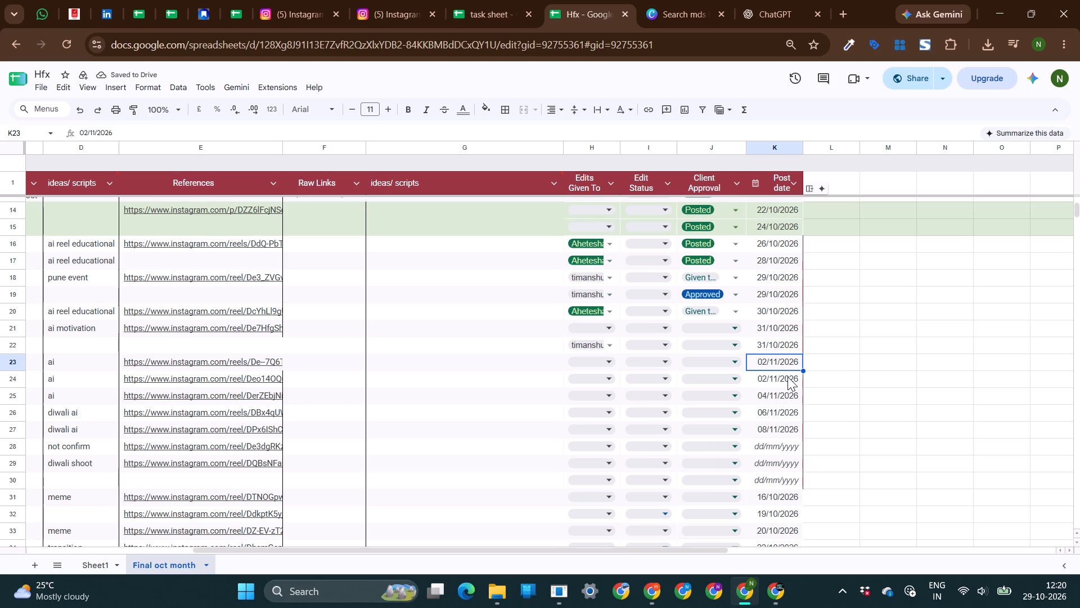
pyautogui.doubleClick(787, 377)
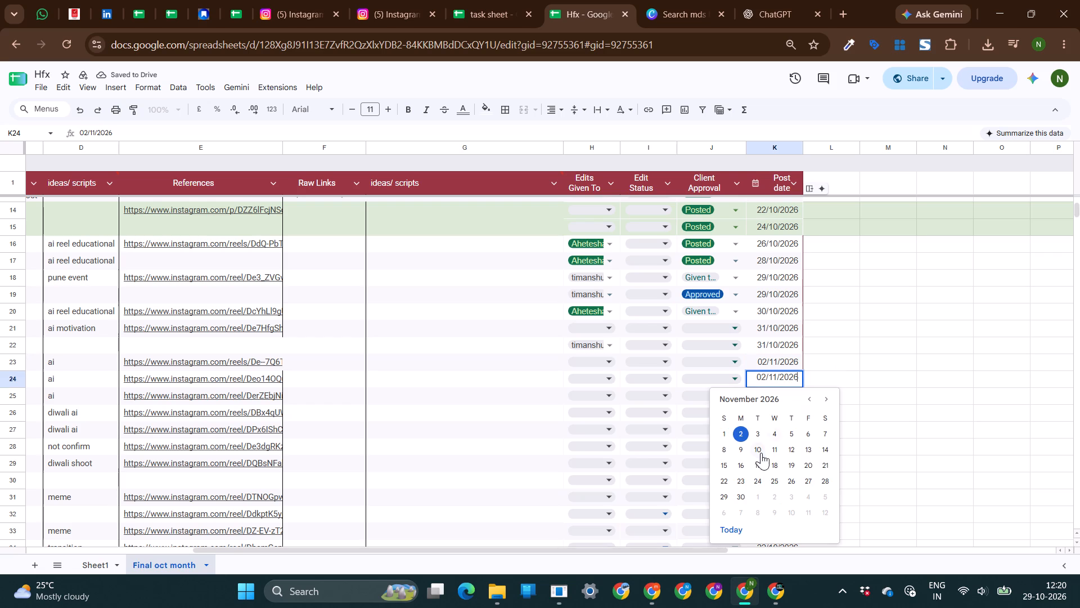
pyautogui.click(771, 432)
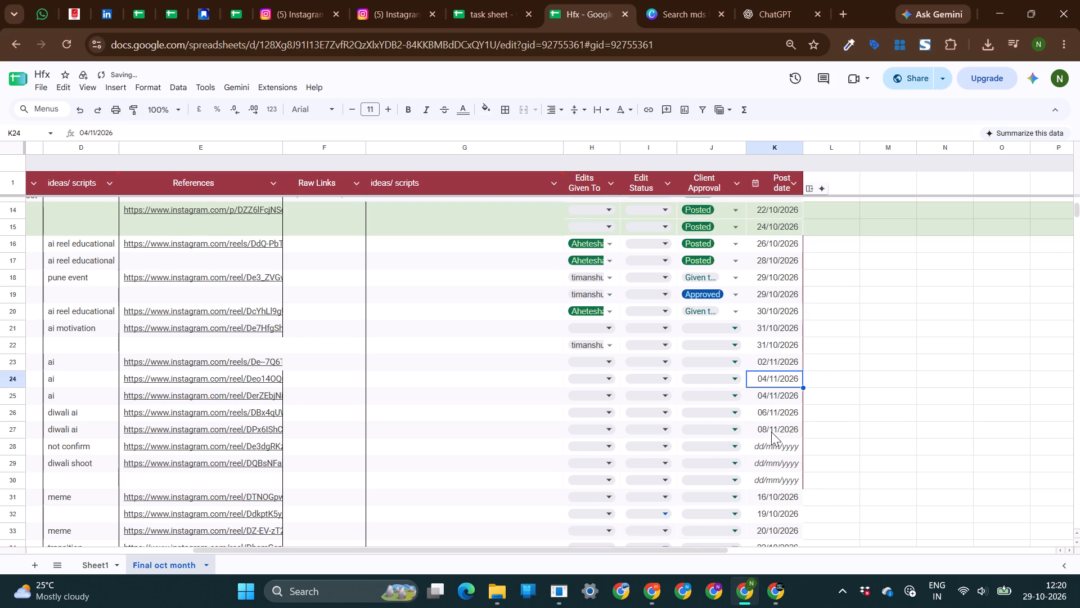
# Review the post dates of rows 23 to 25 against their topics.
pyautogui.click(773, 399)
pyautogui.hscroll(3, 773, 399)
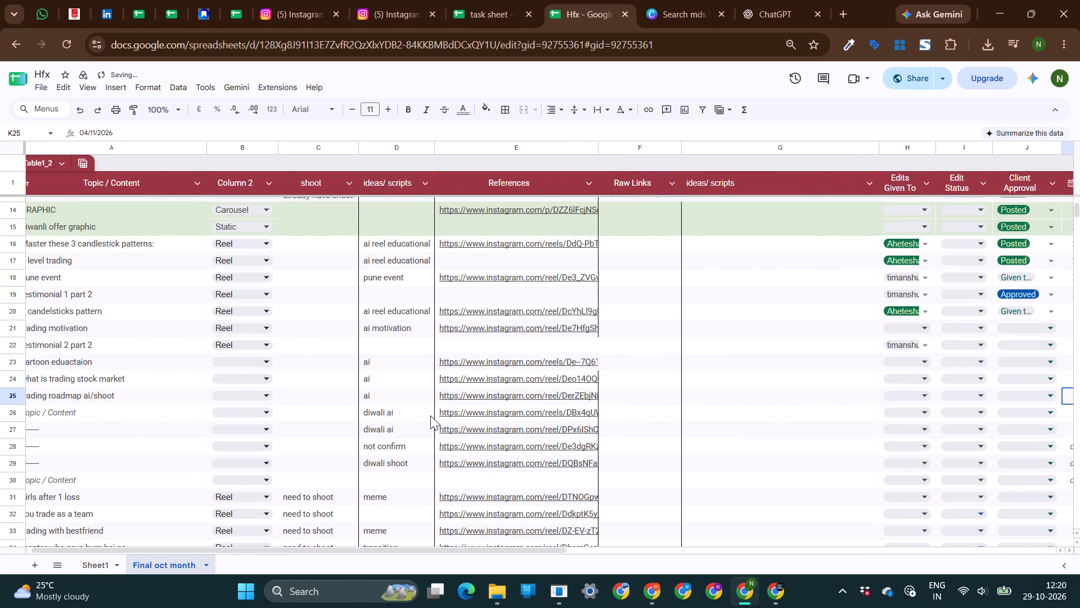
pyautogui.hscroll(3, 430, 415)
pyautogui.click(5, 397)
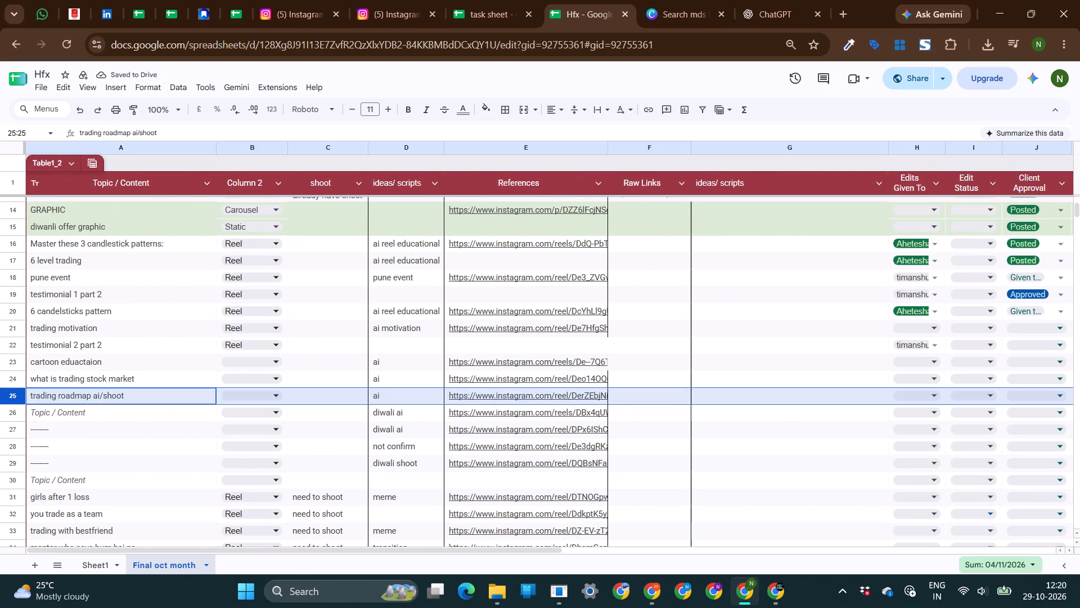
pyautogui.hscroll(-2, 569, 425)
pyautogui.click(978, 368)
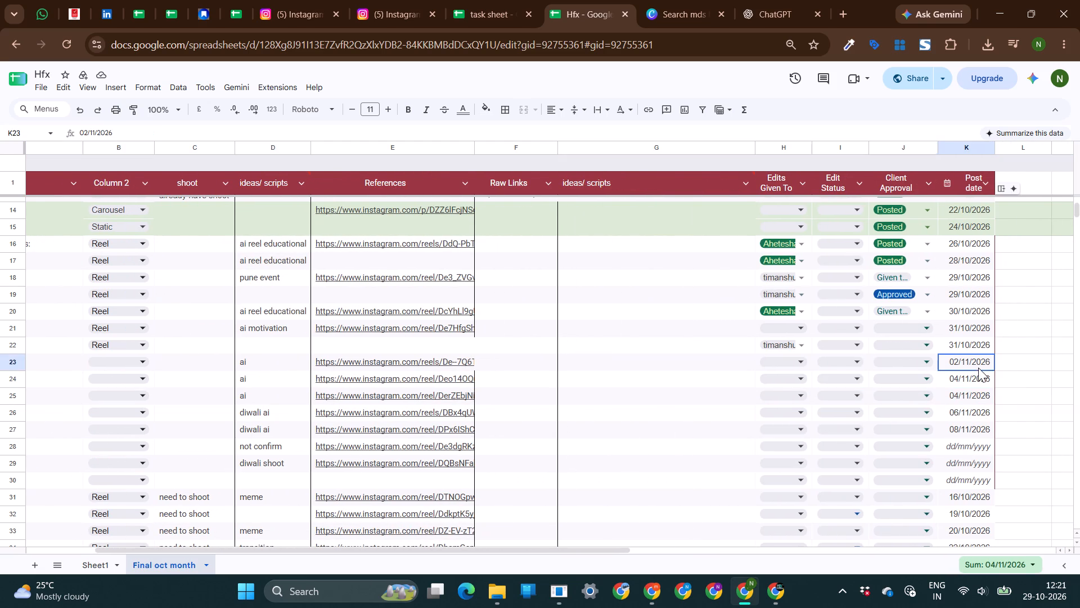
pyautogui.click(967, 384)
pyautogui.click(966, 392)
pyautogui.click(968, 370)
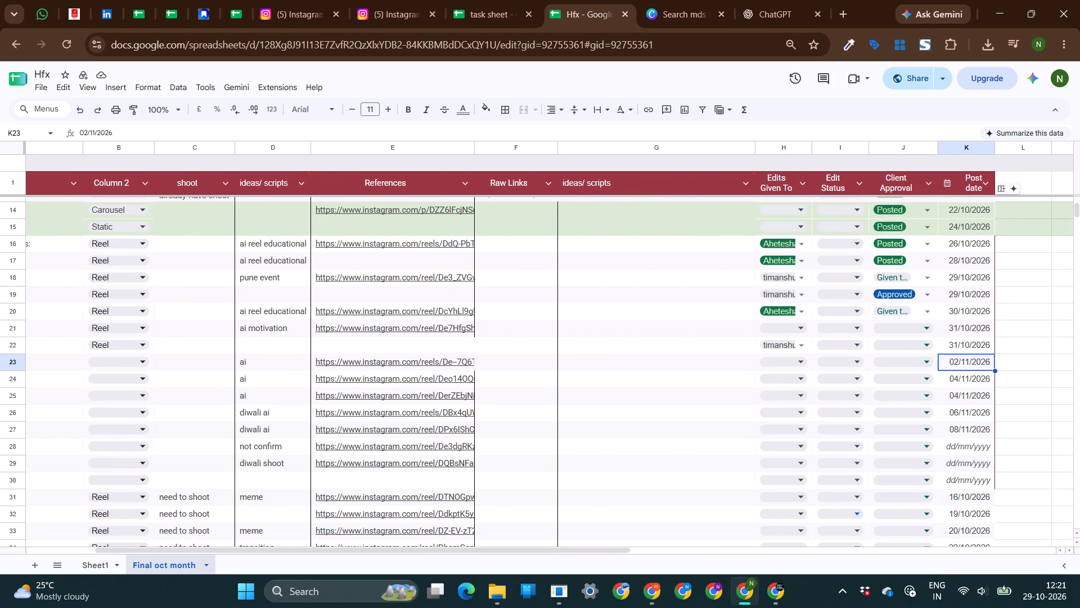
pyautogui.click(968, 375)
# Open the reference reel of the "what is trading stock market" row.
pyautogui.click(391, 382)
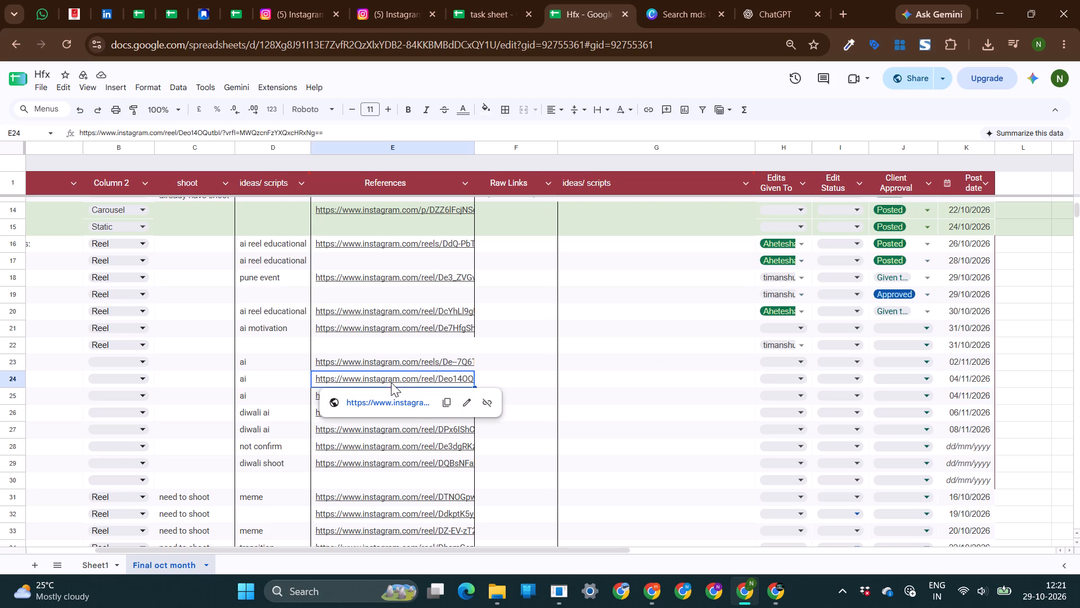
pyautogui.click(411, 403)
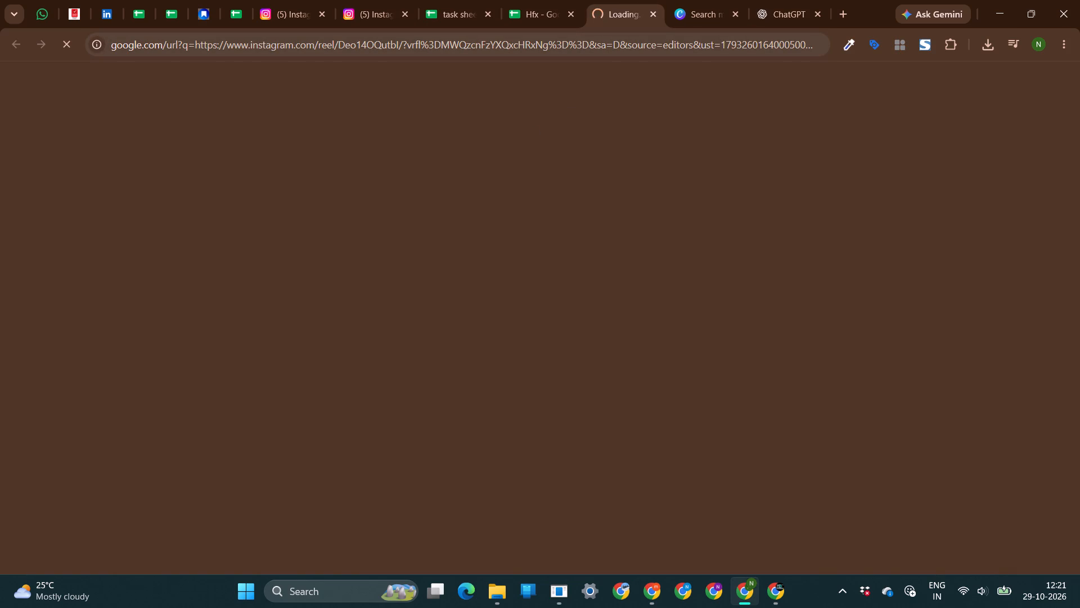
# Close the Canva search results for the MDS logo and return to the opening reference reel.
pyautogui.click(716, 20)
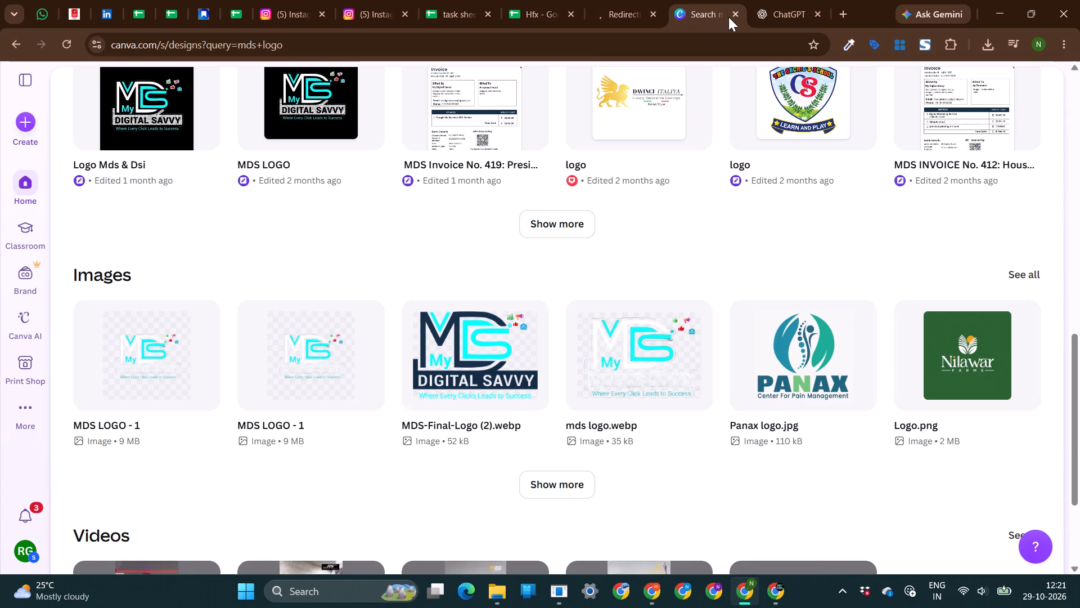
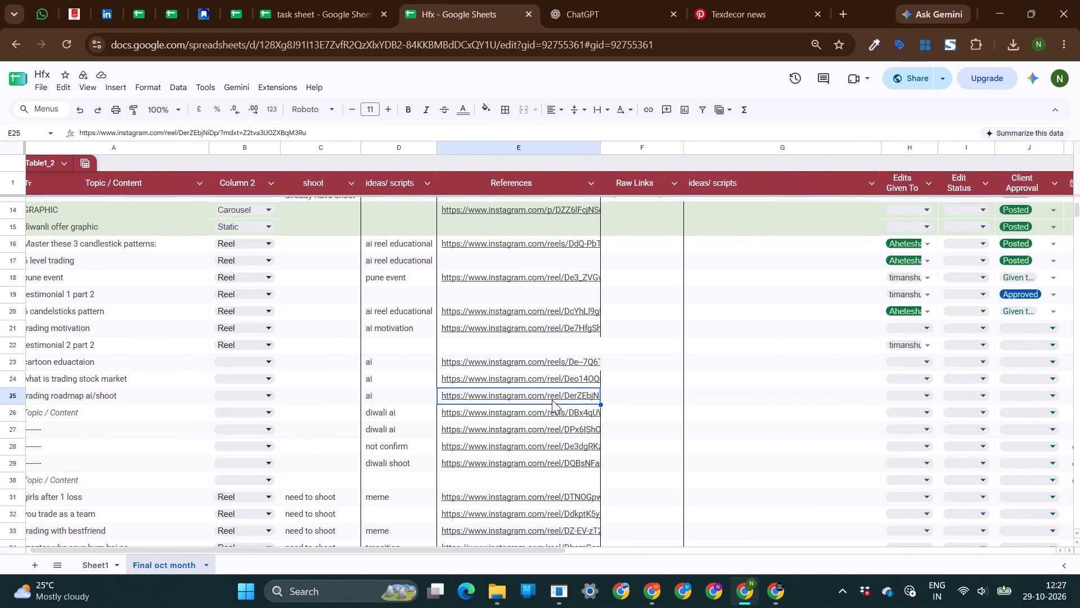
# Select the ideas/scripts and References cells of the two "diwali ai" rows, 26 and 27.
pyautogui.moveTo(524, 415); pyautogui.dragTo(445, 432)
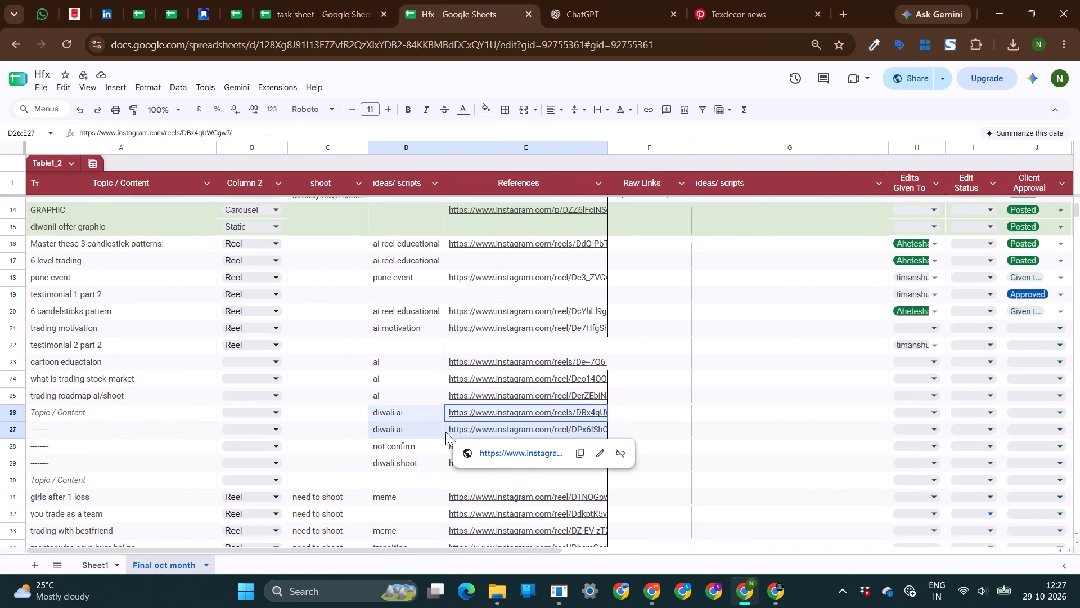
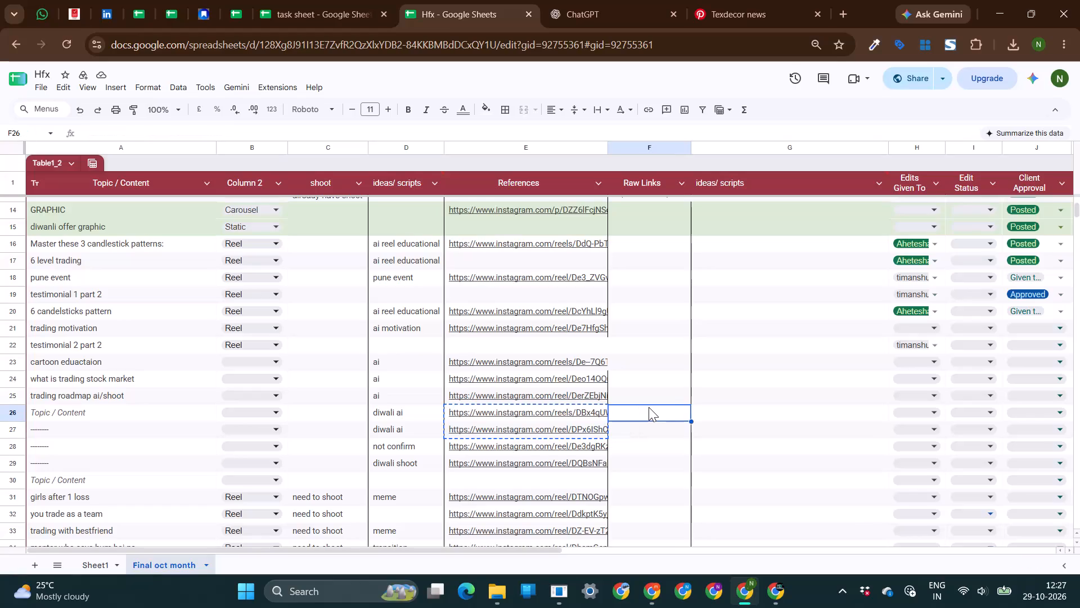
# Review the topics, ideas, reference links and post dates around rows 22 to 29 of the planning table.
pyautogui.hscroll(2, 649, 407)
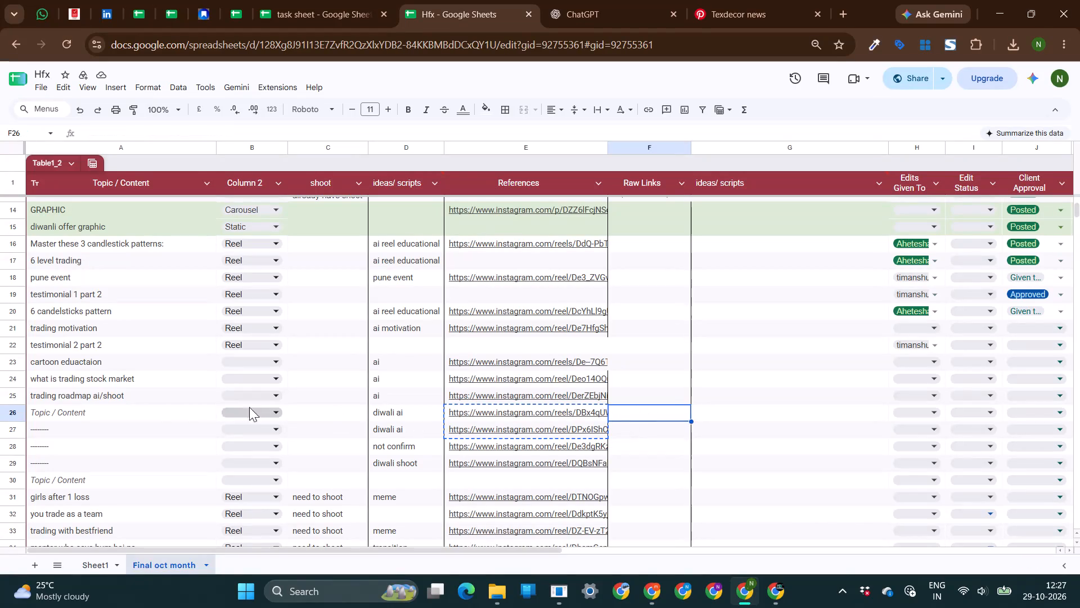
pyautogui.click(124, 398)
pyautogui.click(119, 419)
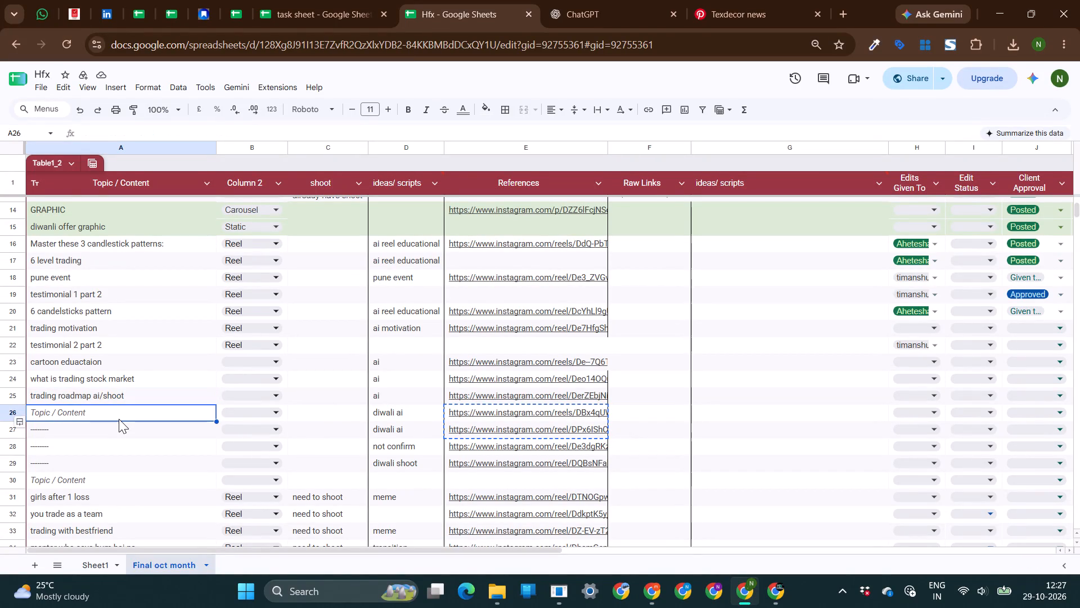
pyautogui.hscroll(1, 119, 419)
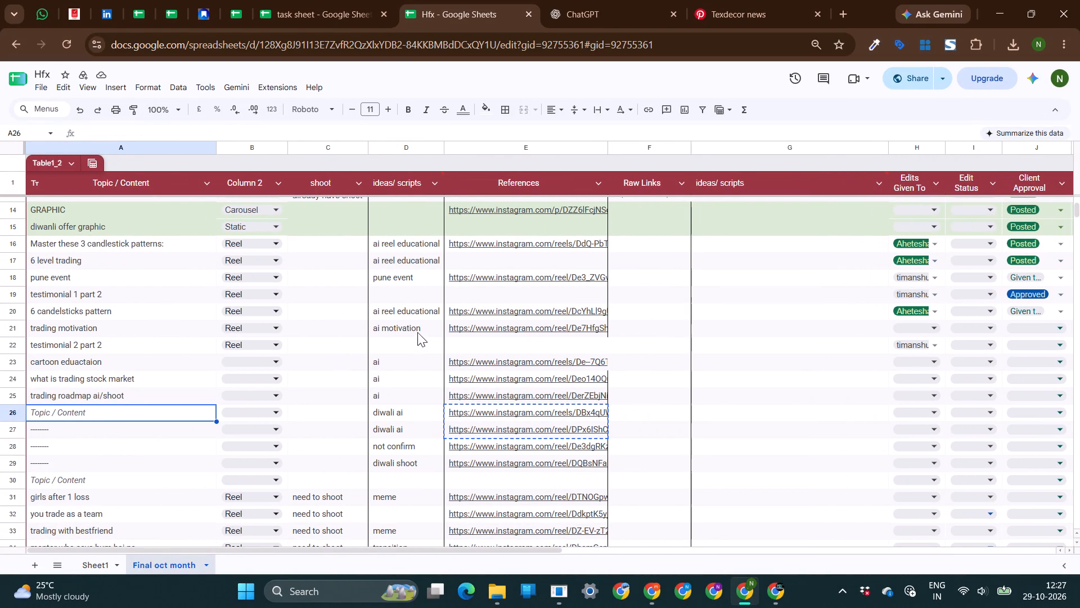
pyautogui.click(416, 344)
pyautogui.hscroll(-4, 416, 344)
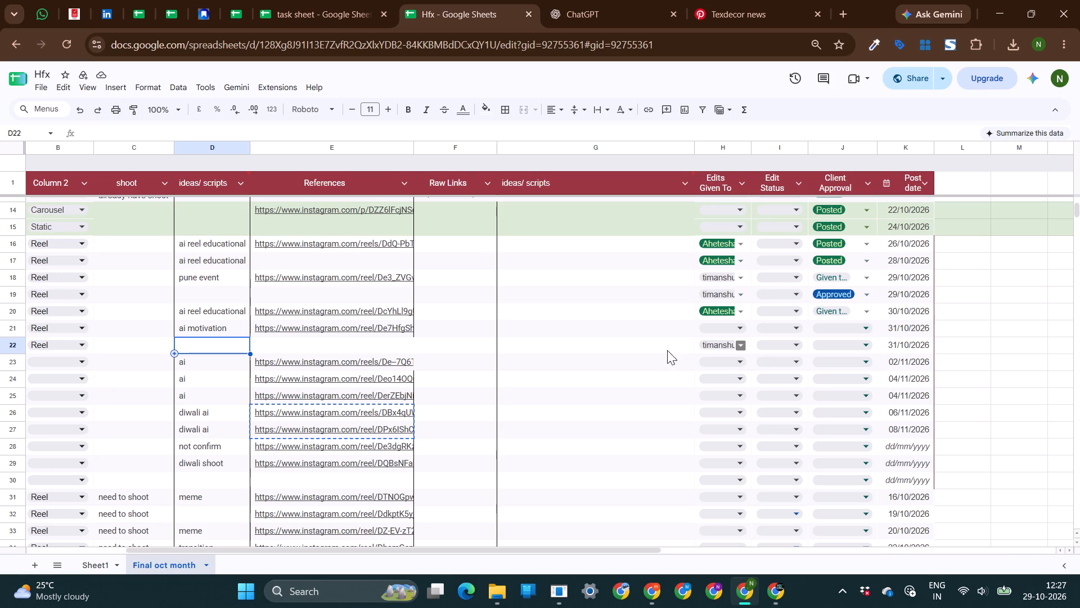
pyautogui.click(536, 344)
pyautogui.hscroll(5, 536, 344)
pyautogui.click(194, 348)
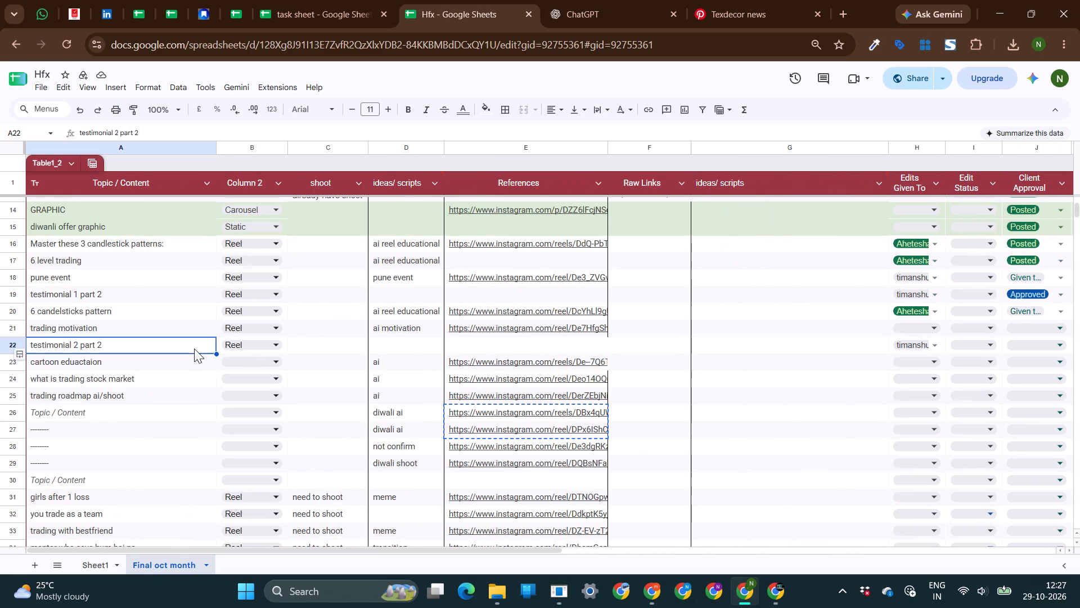
pyautogui.click(376, 346)
pyautogui.click(308, 351)
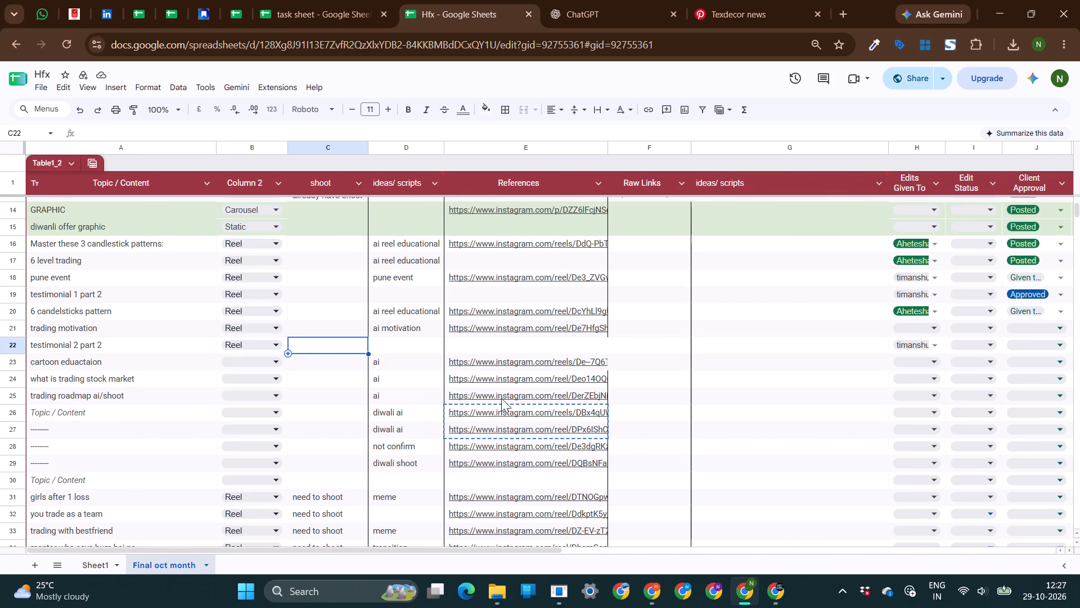
pyautogui.click(497, 397)
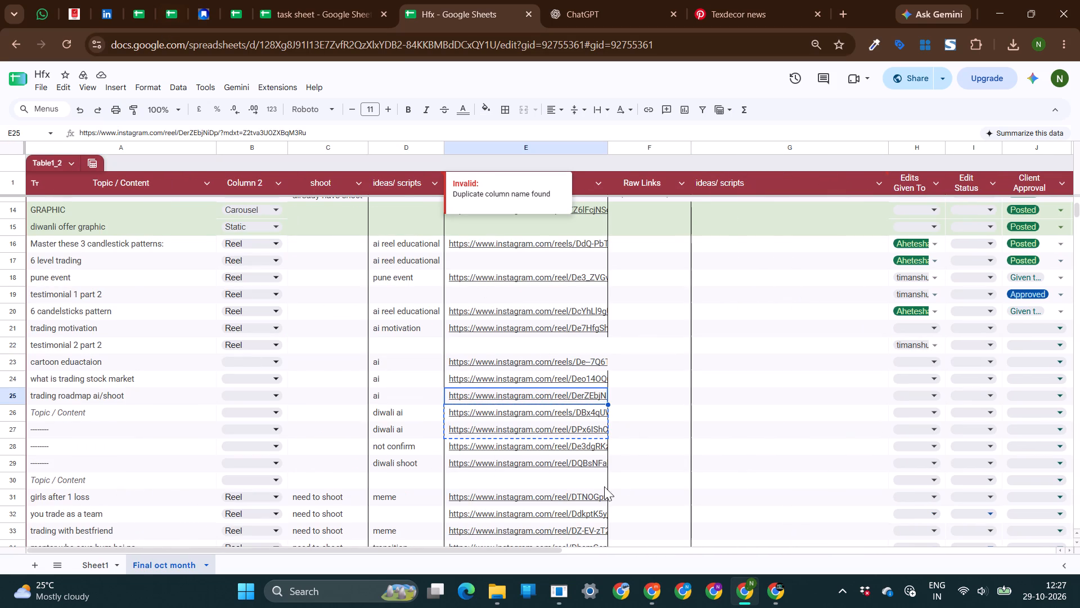
pyautogui.moveTo(485, 363); pyautogui.dragTo(492, 463)
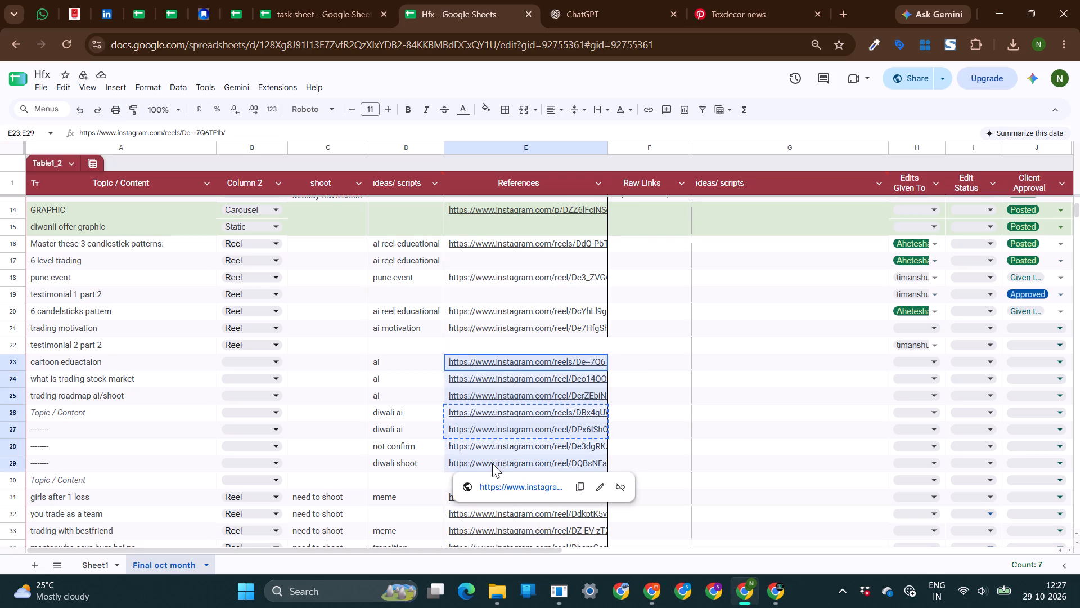
pyautogui.moveTo(492, 463); pyautogui.dragTo(492, 450)
# Delete the row whose ideas/scripts cell reads "not confirm".
pyautogui.click(390, 450)
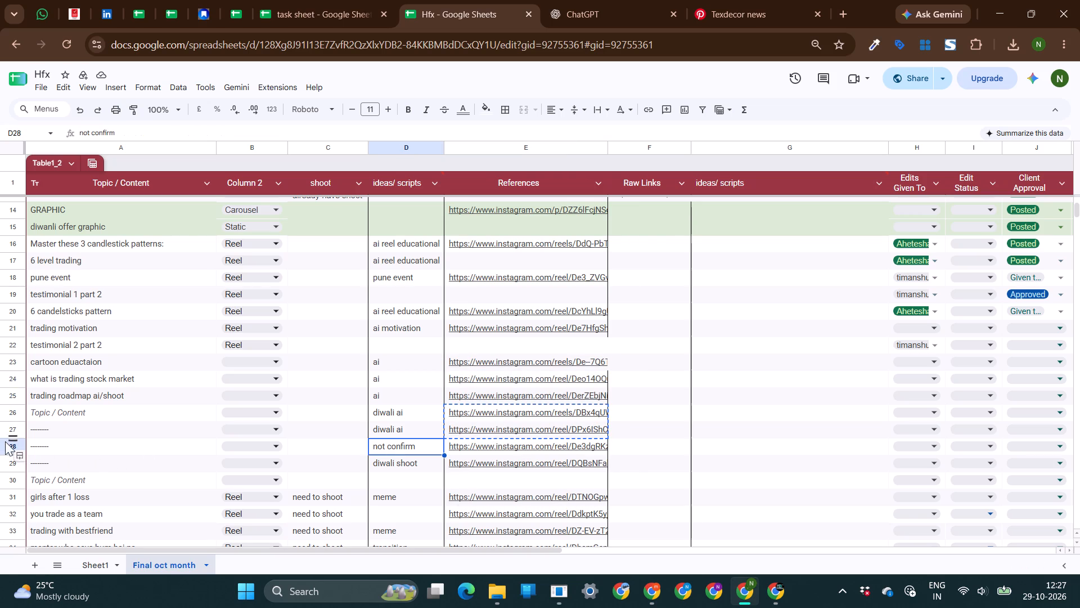
pyautogui.click(5, 441)
pyautogui.rightClick(5, 441)
pyautogui.click(56, 279)
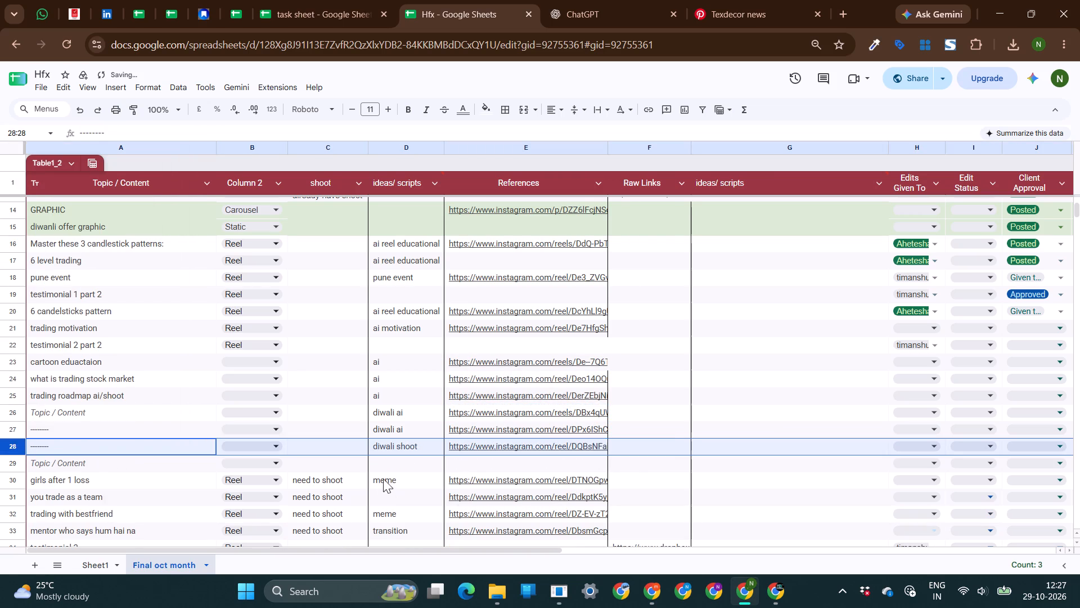
# Review the remaining "diwali ai" and "diwali shoot" ideas and the "ai" idea in the row above them.
pyautogui.click(399, 426)
pyautogui.click(407, 442)
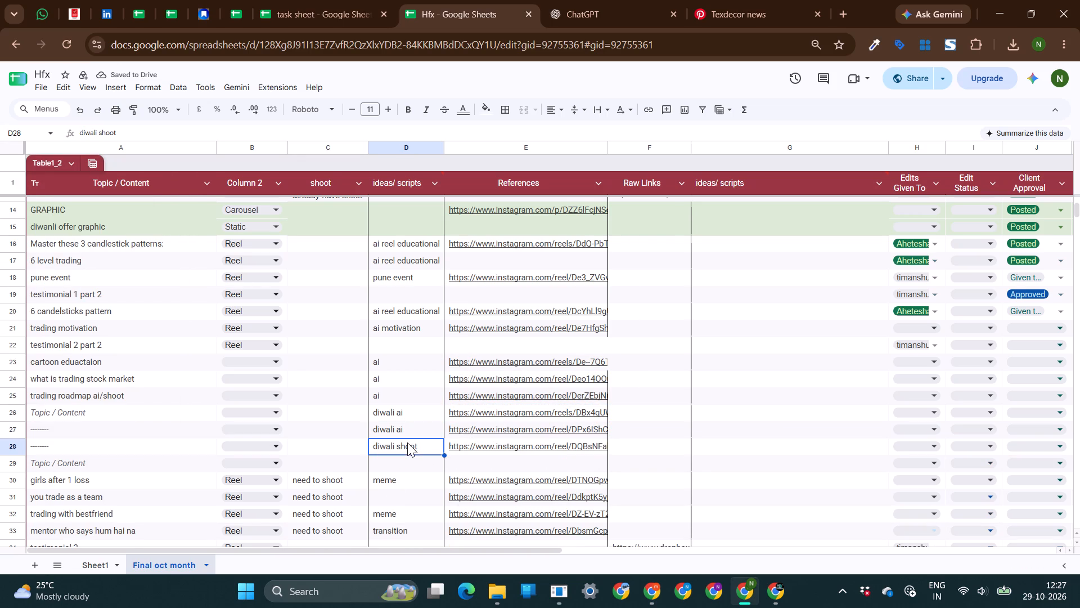
pyautogui.click(407, 424)
pyautogui.click(409, 413)
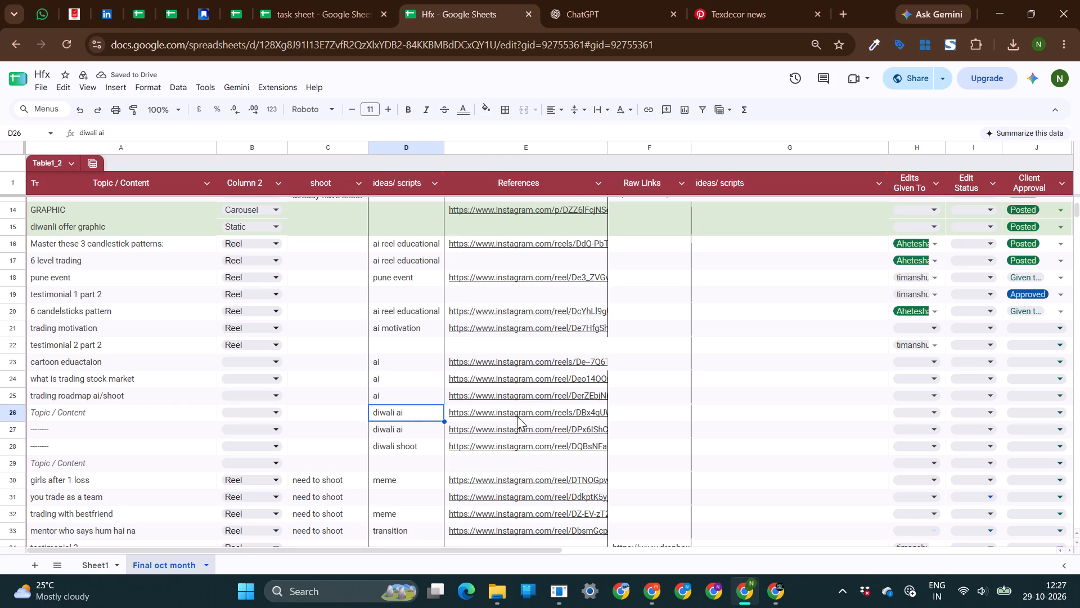
pyautogui.click(479, 448)
pyautogui.click(382, 435)
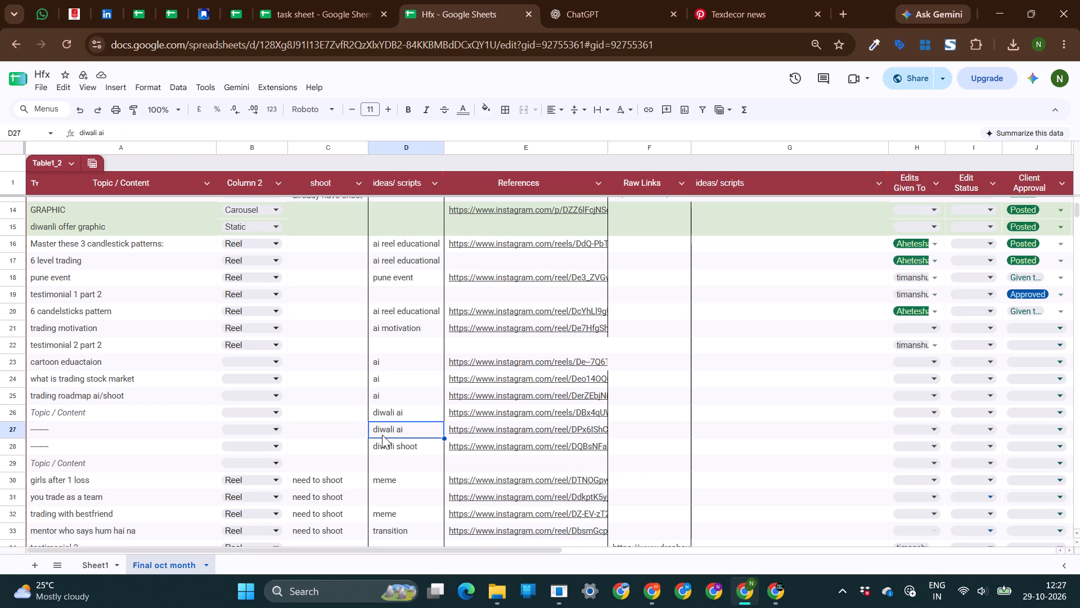
pyautogui.click(399, 405)
pyautogui.click(398, 401)
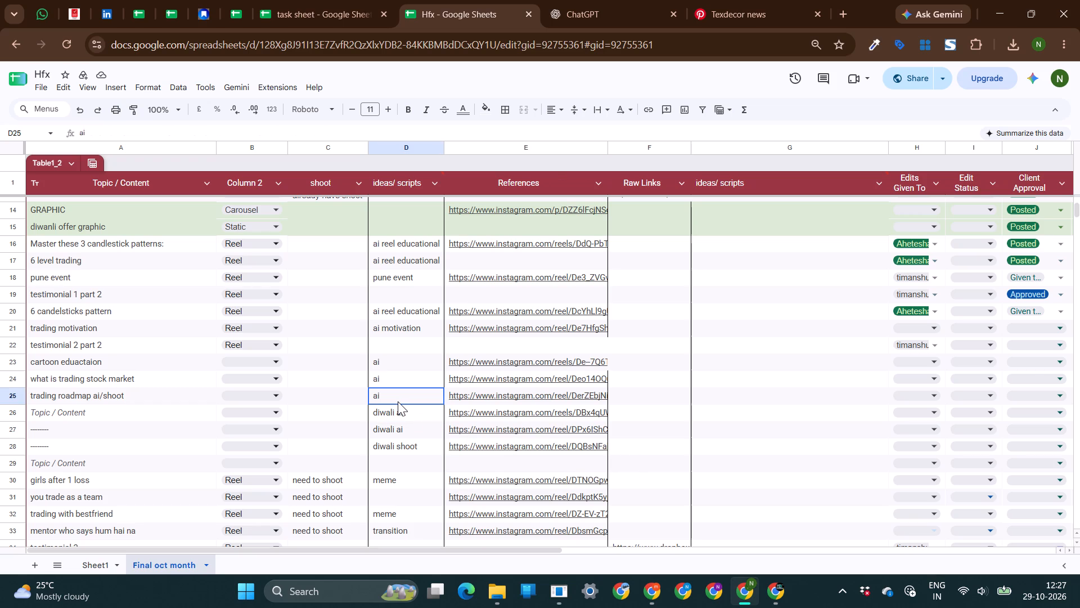
# Review the upcoming reel rows across the sheet, from their topics and ideas through to the approval status and post dates.
pyautogui.hscroll(-2, 398, 401)
pyautogui.hscroll(2, 398, 401)
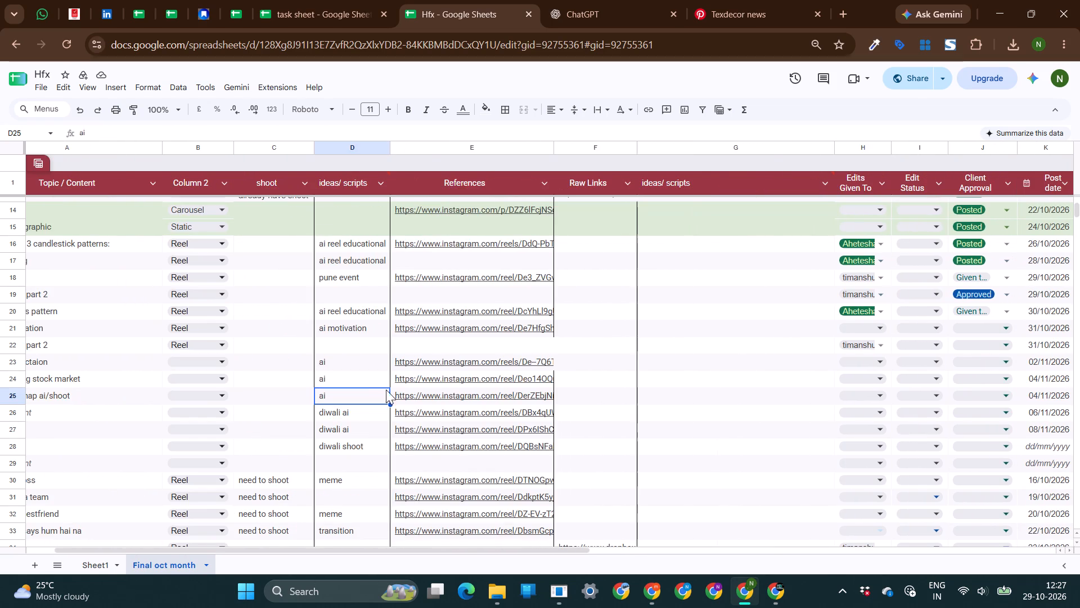
pyautogui.hscroll(-4, 397, 384)
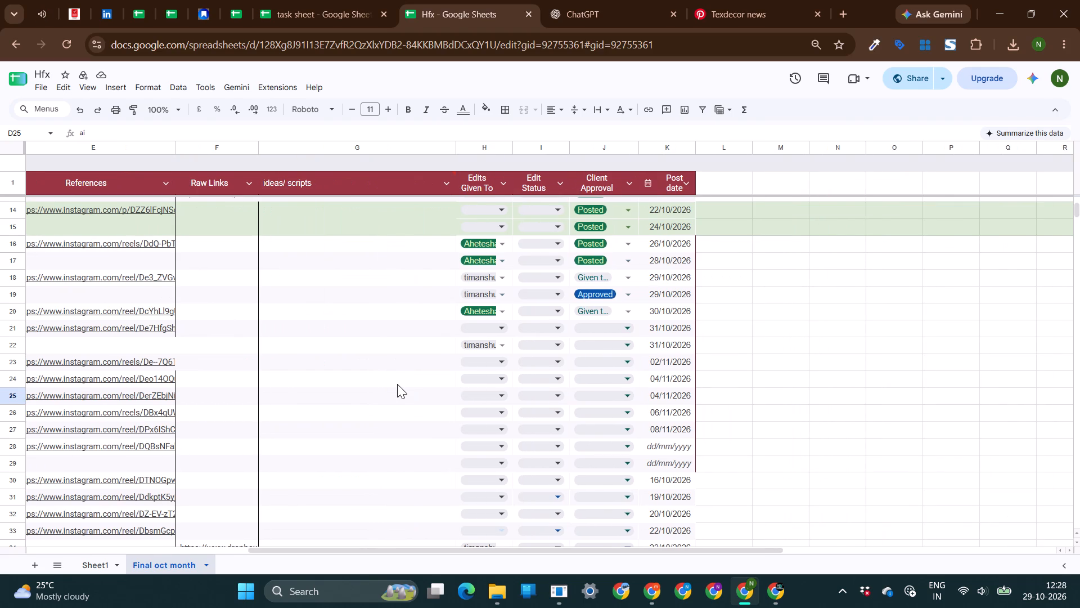
pyautogui.hscroll(1, 481, 378)
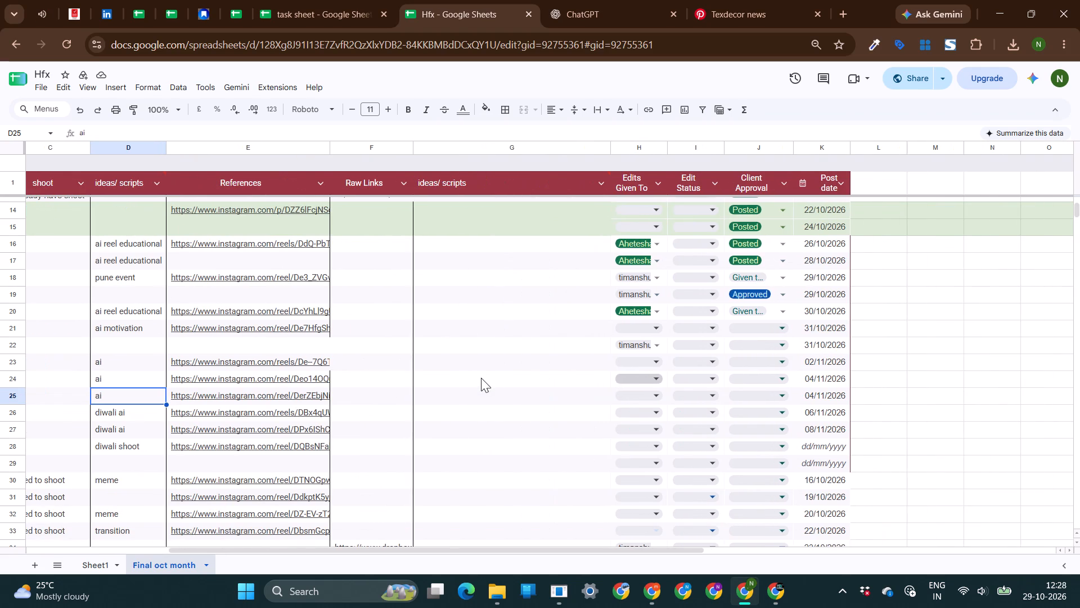
pyautogui.hscroll(1, 481, 378)
pyautogui.hscroll(1, 760, 425)
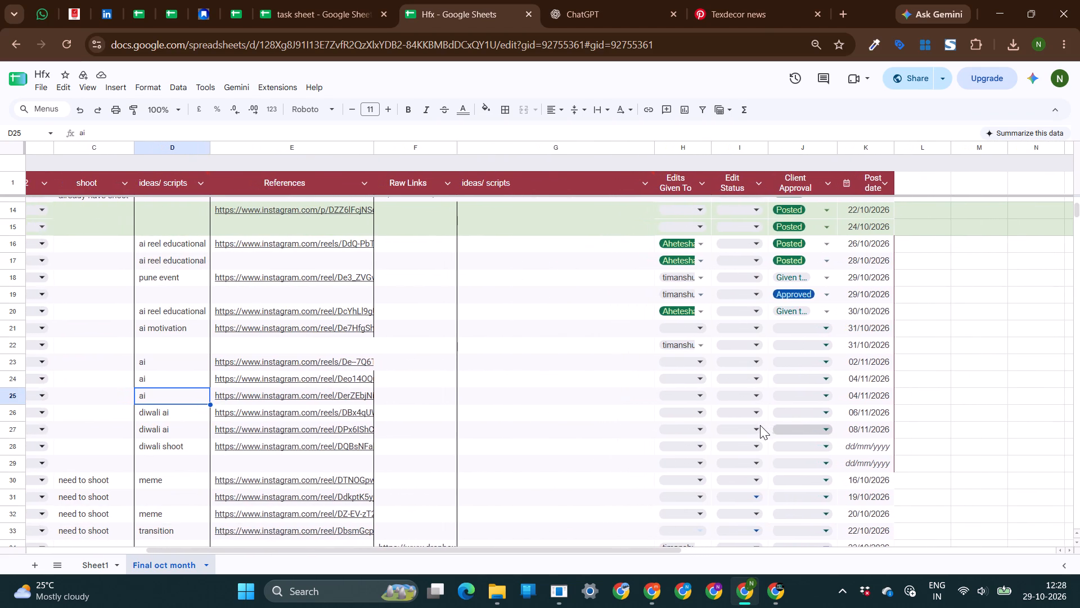
pyautogui.hscroll(1, 760, 425)
pyautogui.scroll(-2, 760, 425)
pyautogui.scroll(3, 760, 425)
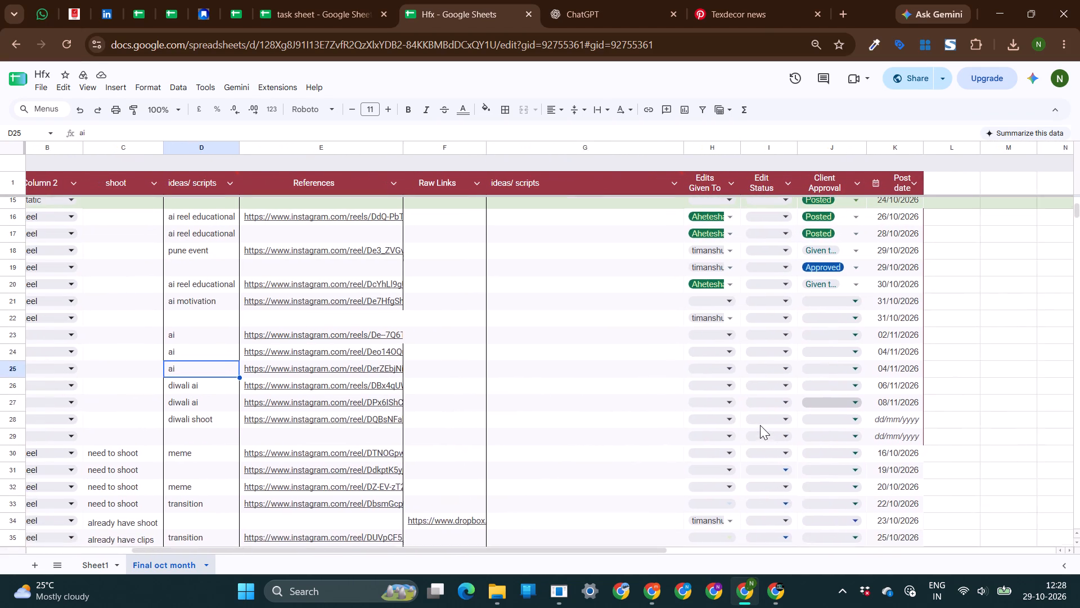
pyautogui.hscroll(1, 760, 425)
pyautogui.hscroll(3, 490, 425)
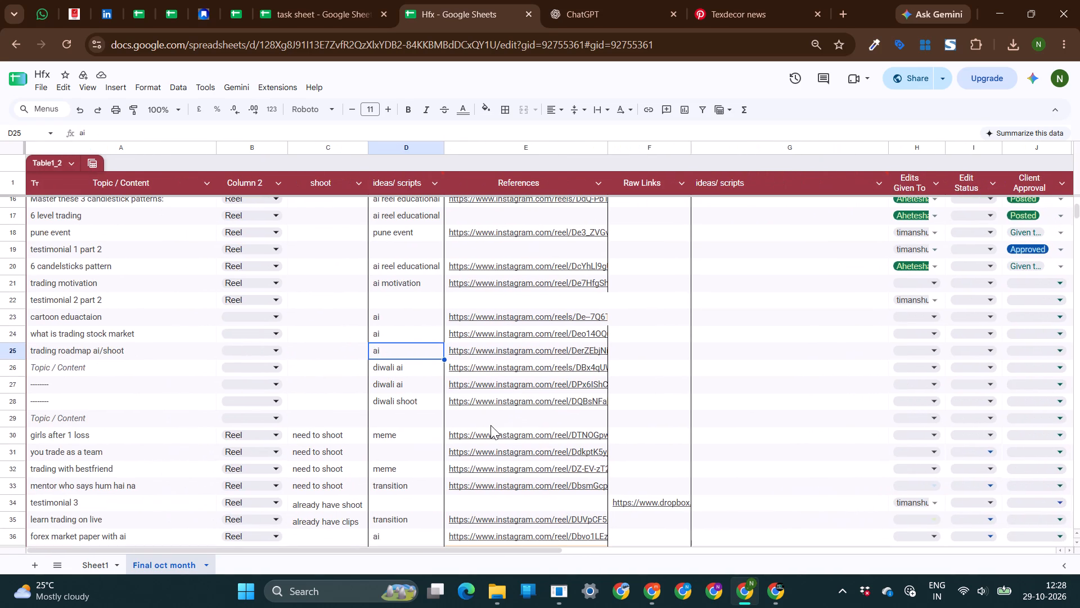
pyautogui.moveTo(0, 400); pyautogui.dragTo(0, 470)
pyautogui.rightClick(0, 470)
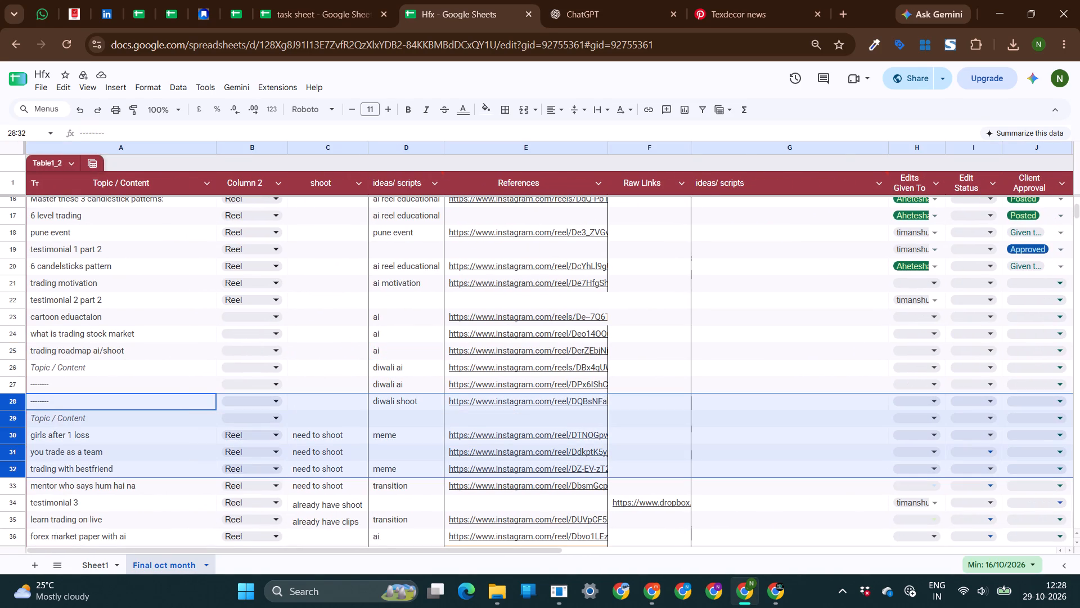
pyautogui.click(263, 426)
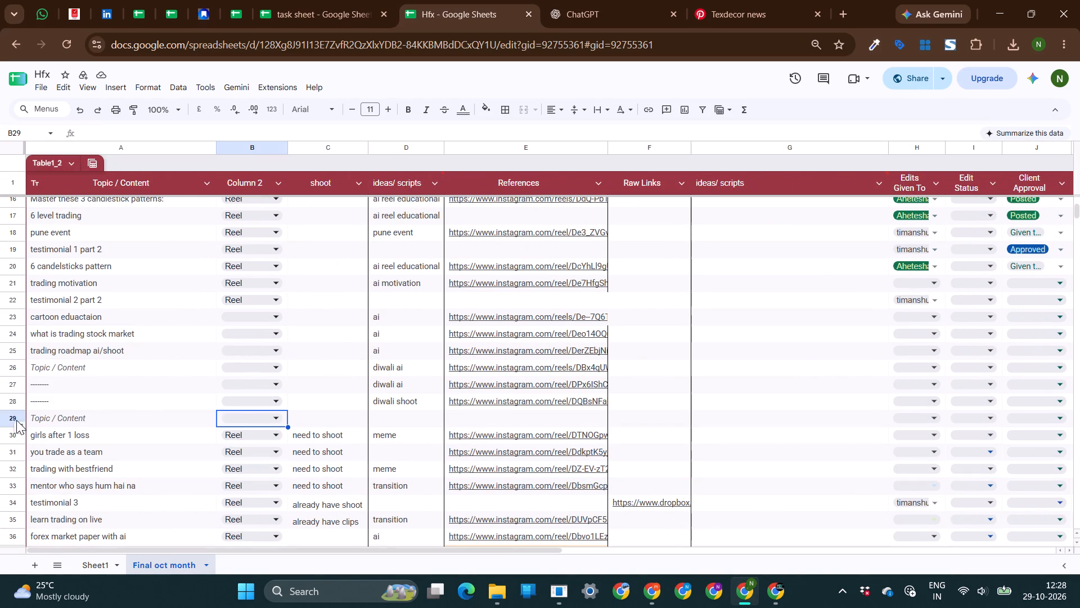
# Insert six rows above row 29, the blank row between "diwali shoot" and "girls after 1 loss".
pyautogui.moveTo(16, 420); pyautogui.dragTo(3, 499)
pyautogui.rightClick(3, 499)
pyautogui.click(82, 297)
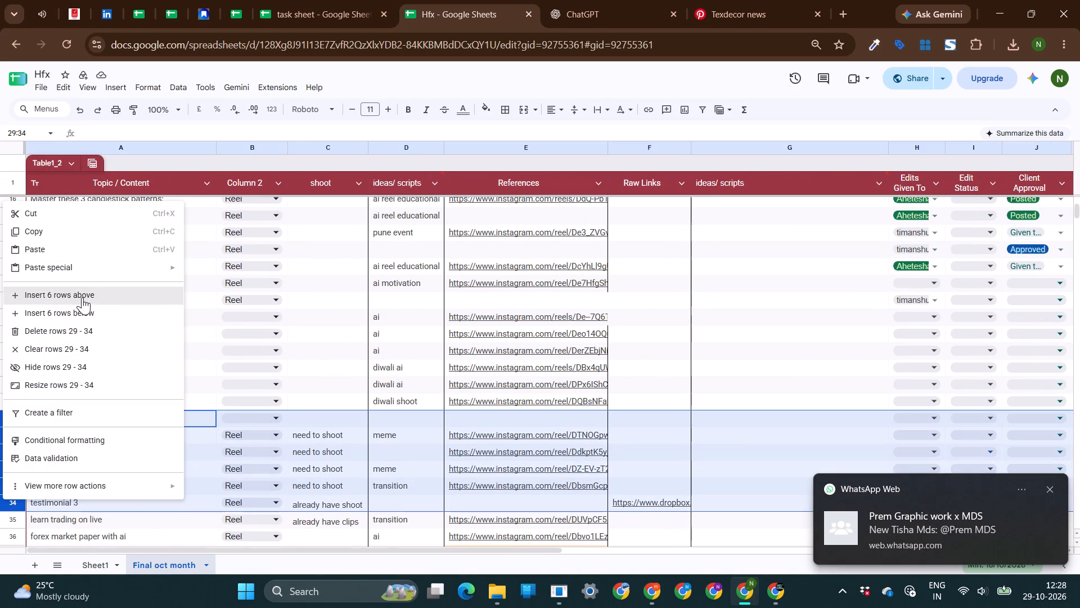
pyautogui.click(310, 414)
pyautogui.click(88, 432)
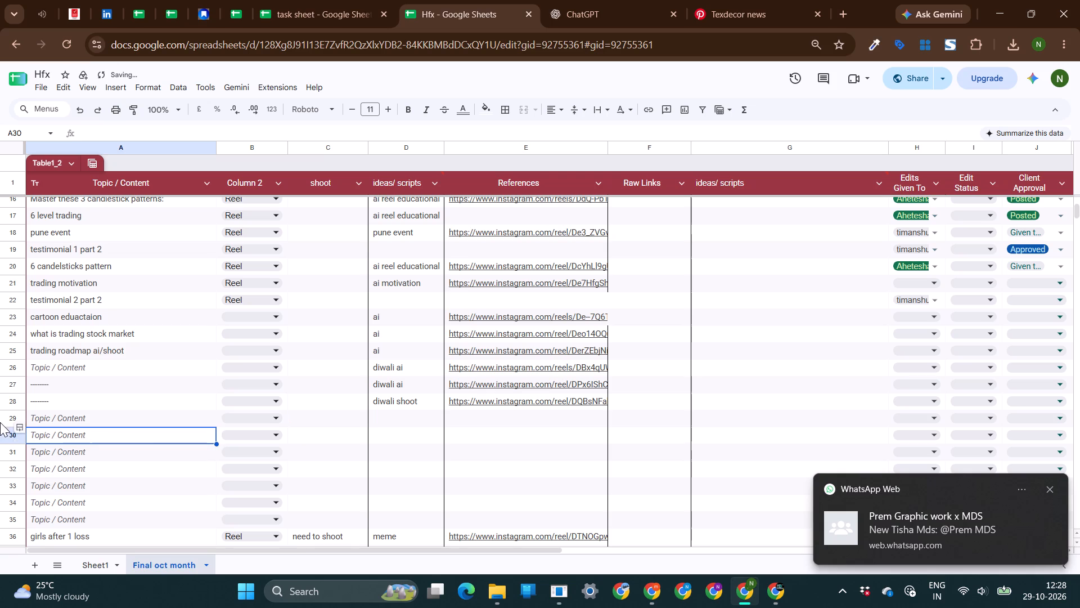
# Fill the whole of row 29, directly below the "diwali shoot" row, with a muted teal colour as a divider.
pyautogui.moveTo(0, 422); pyautogui.dragTo(0, 407)
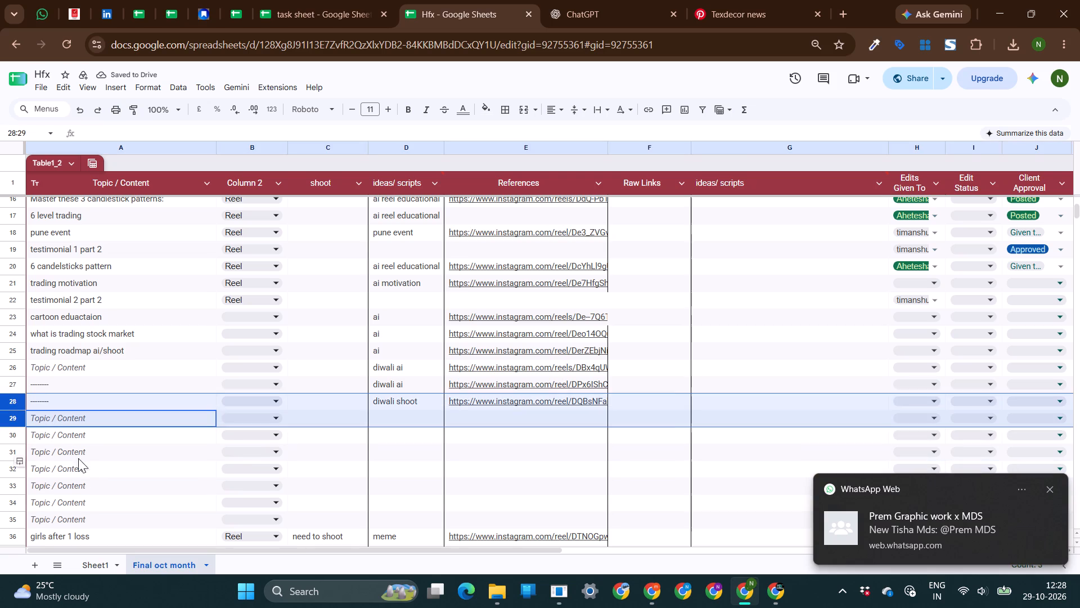
pyautogui.click(84, 476)
pyautogui.click(1, 420)
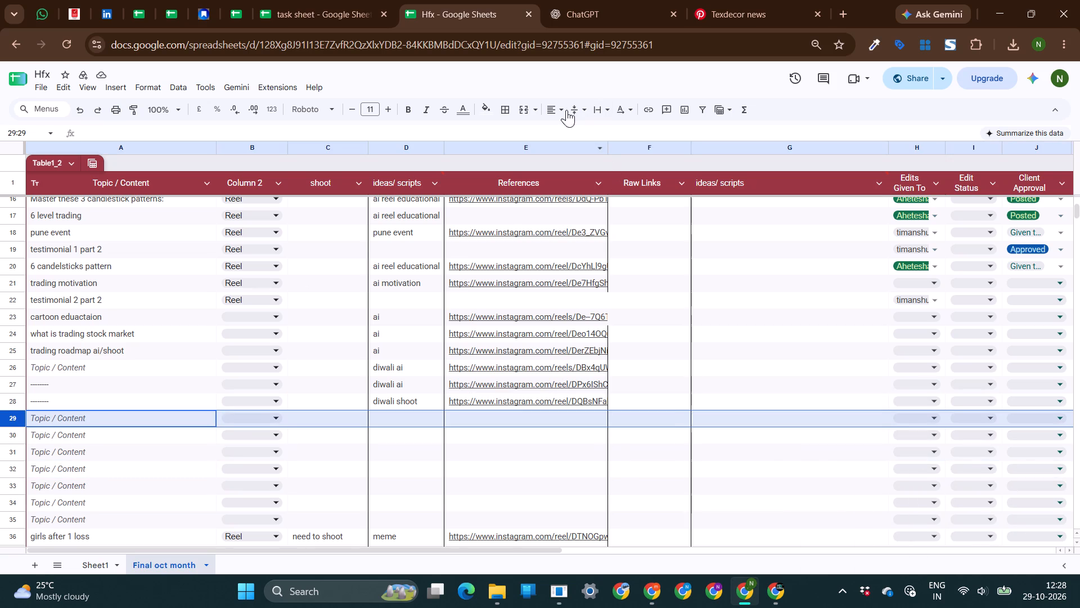
pyautogui.click(484, 108)
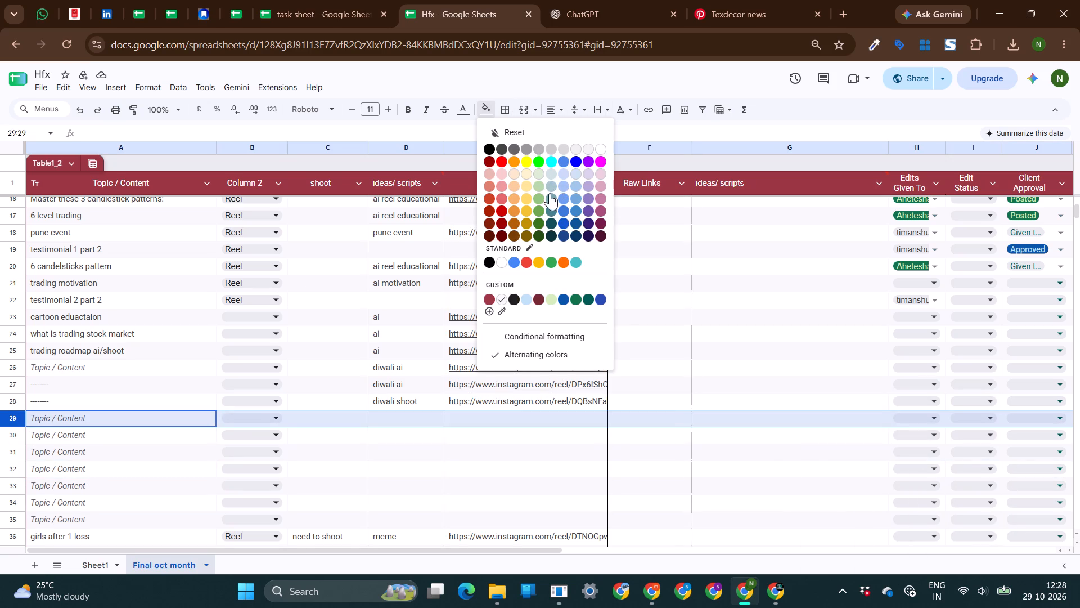
pyautogui.click(550, 193)
pyautogui.click(284, 381)
pyautogui.click(331, 389)
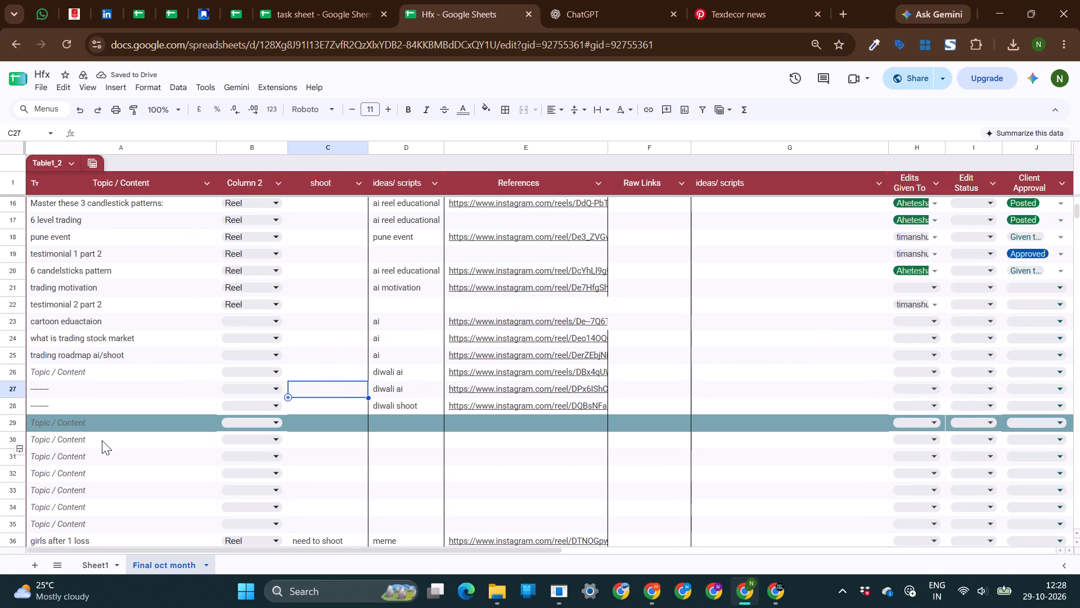
# Extend the "--------" placeholder from the Topic / Content cells in rows 27 and 28 down through row 35.
pyautogui.moveTo(76, 390); pyautogui.dragTo(79, 405)
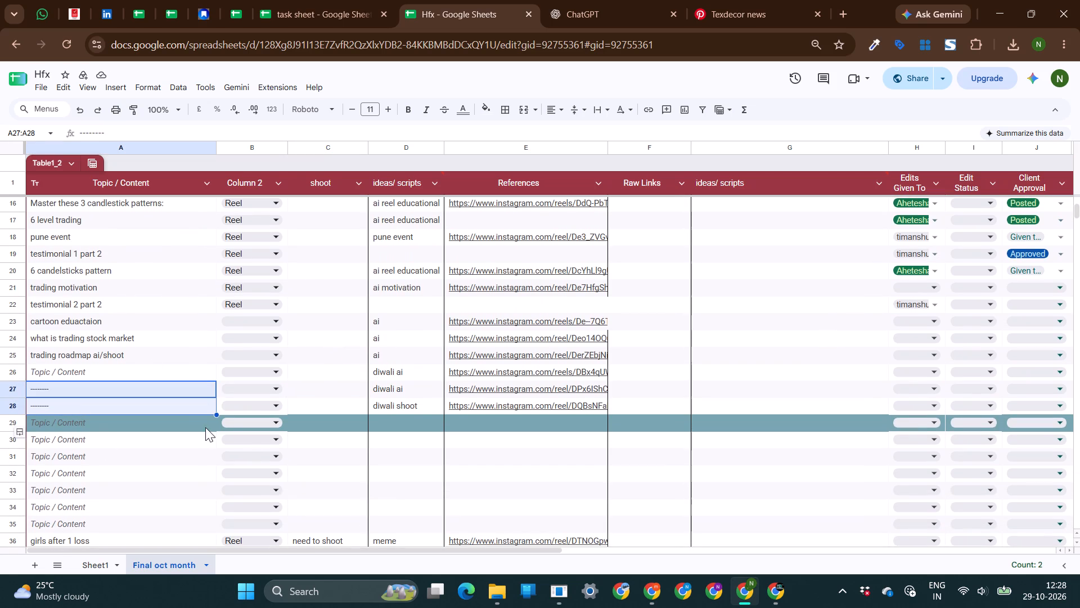
pyautogui.moveTo(216, 414); pyautogui.dragTo(214, 458)
pyautogui.moveTo(214, 458); pyautogui.dragTo(214, 520)
pyautogui.click(131, 457)
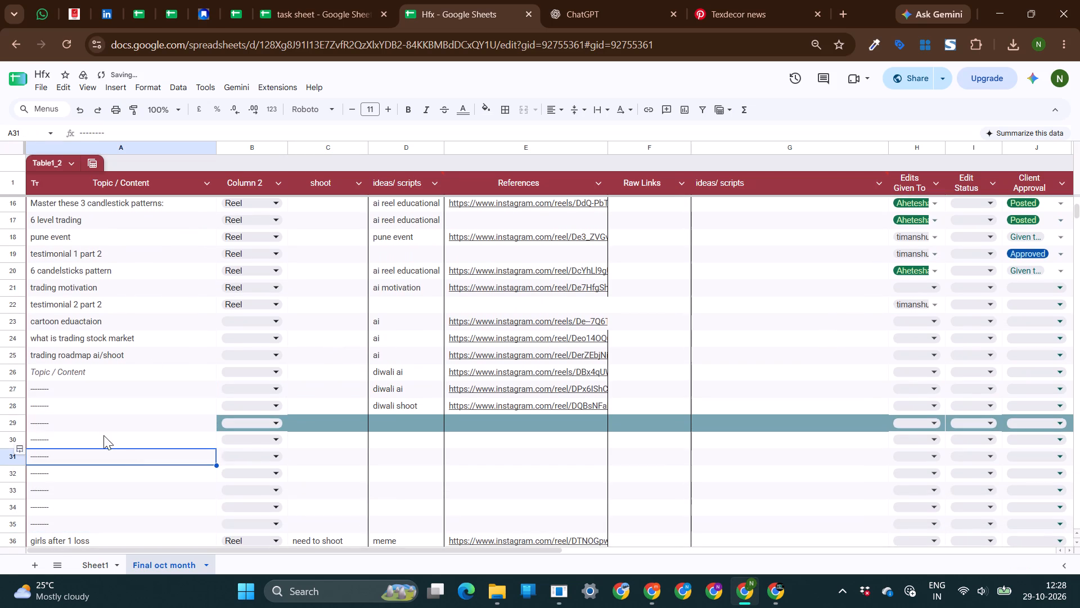
# Reapply the muted teal fill to all of row 29 so its Topic / Content cell is coloured too.
pyautogui.click(6, 425)
pyautogui.click(484, 115)
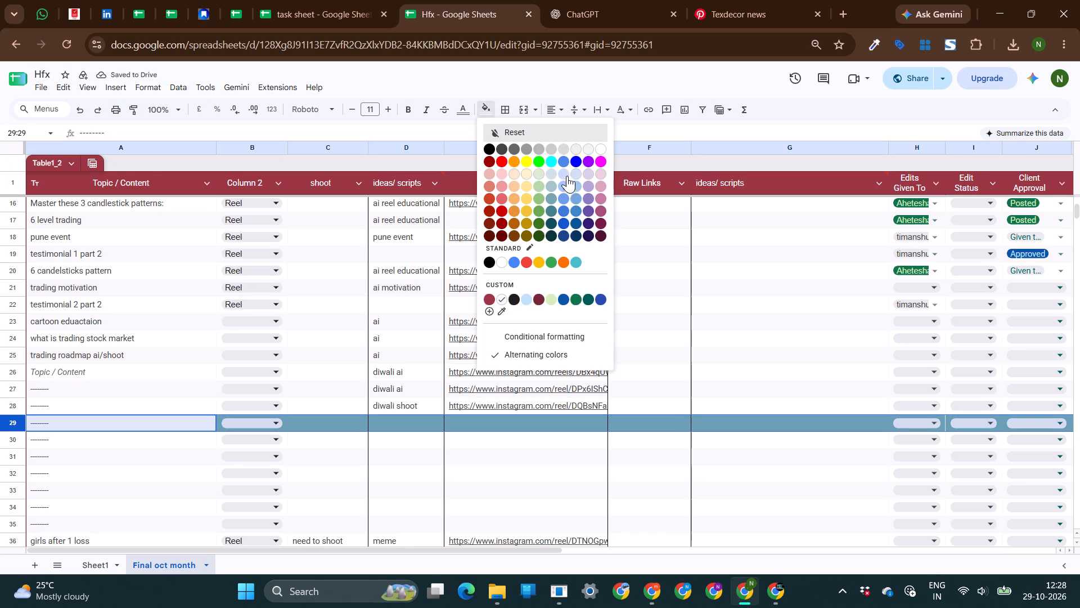
pyautogui.click(552, 196)
pyautogui.click(692, 314)
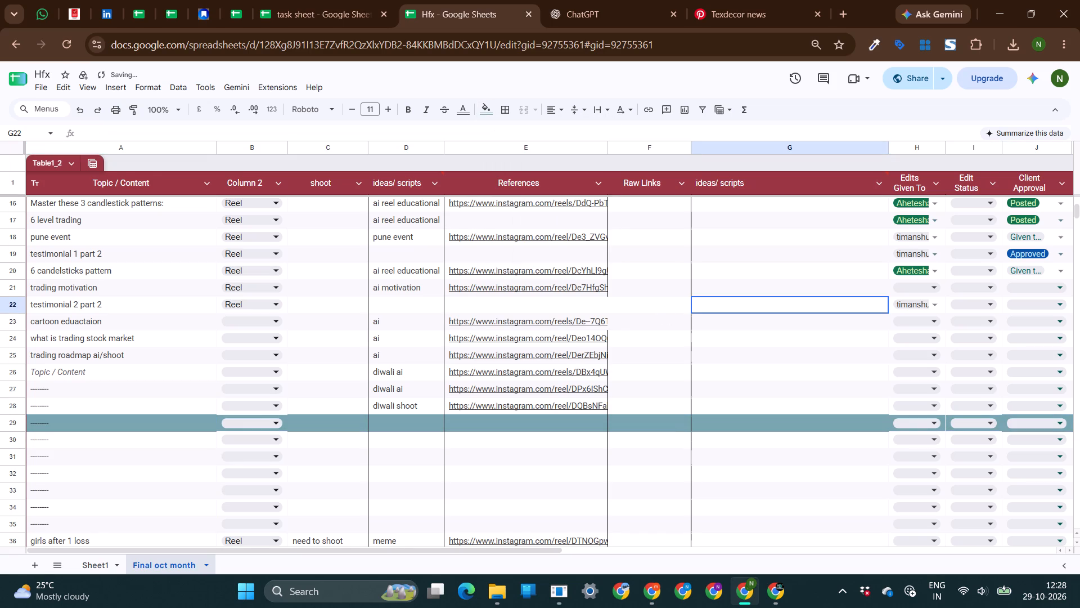
pyautogui.click(320, 450)
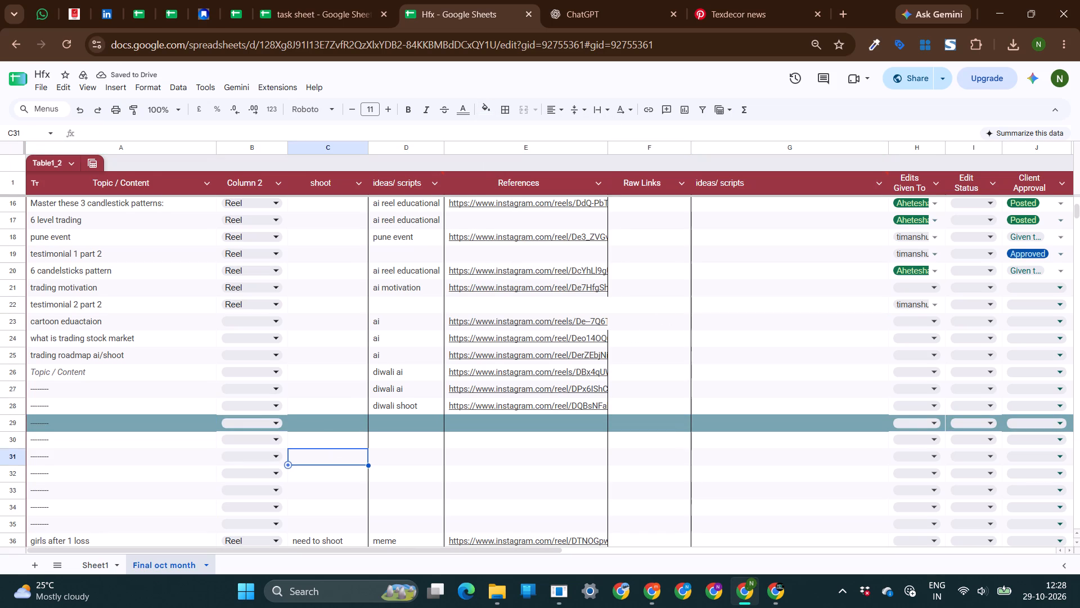
# Check the topics and ideas of the upcoming reels in rows 22 to 25.
pyautogui.scroll(2, 320, 450)
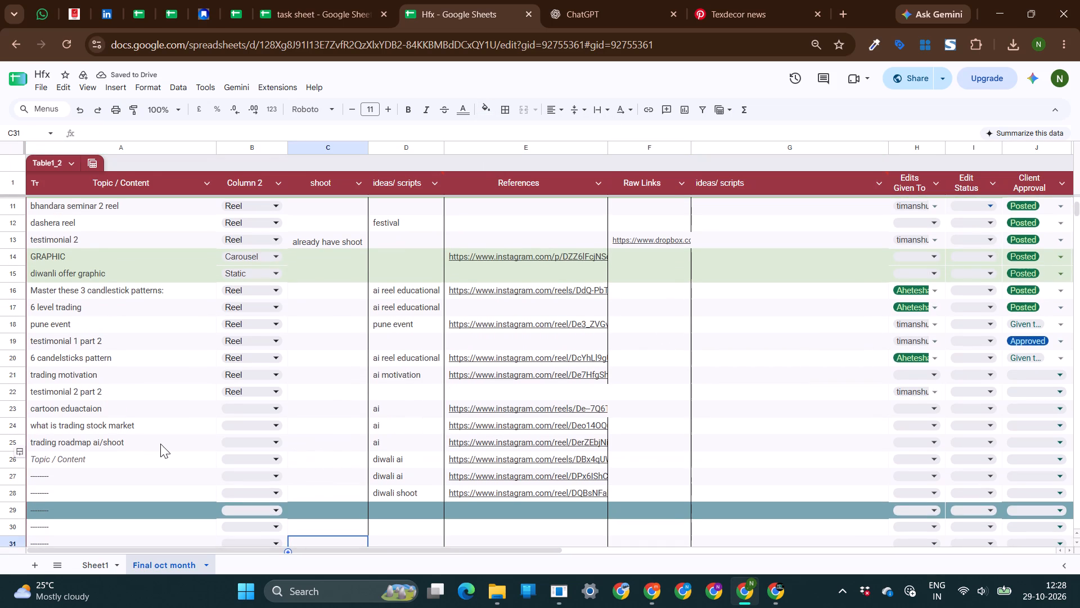
pyautogui.click(151, 444)
pyautogui.click(149, 427)
pyautogui.click(124, 412)
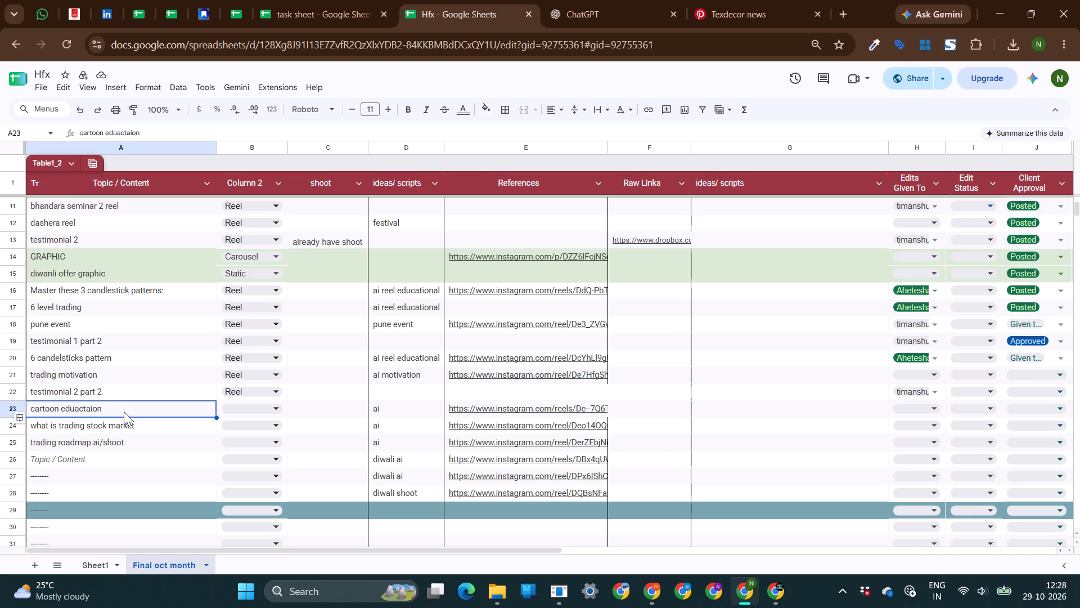
pyautogui.click(107, 393)
pyautogui.click(137, 415)
pyautogui.click(413, 414)
pyautogui.click(144, 396)
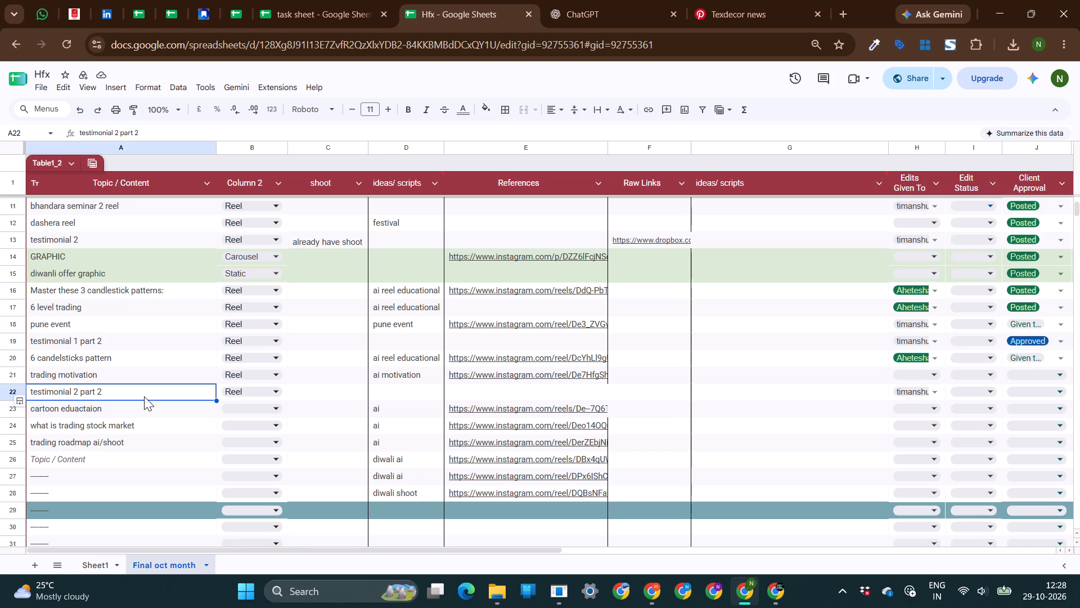
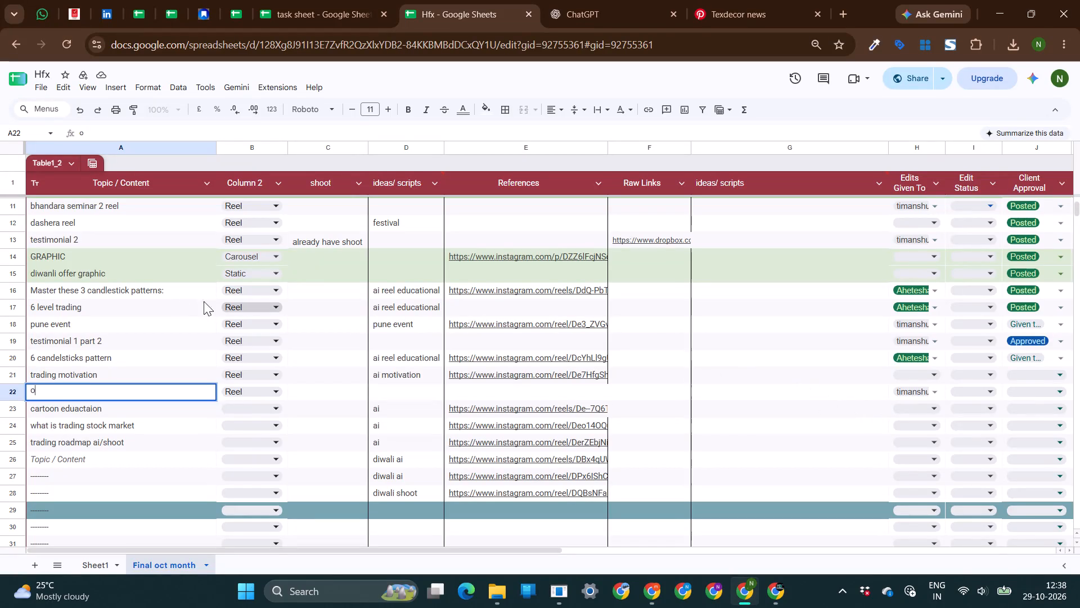
# Undo the accidental overwrite of the Topic / Content cell in row 22.
pyautogui.click(166, 301)
pyautogui.hotkey('ctrl', 'z')
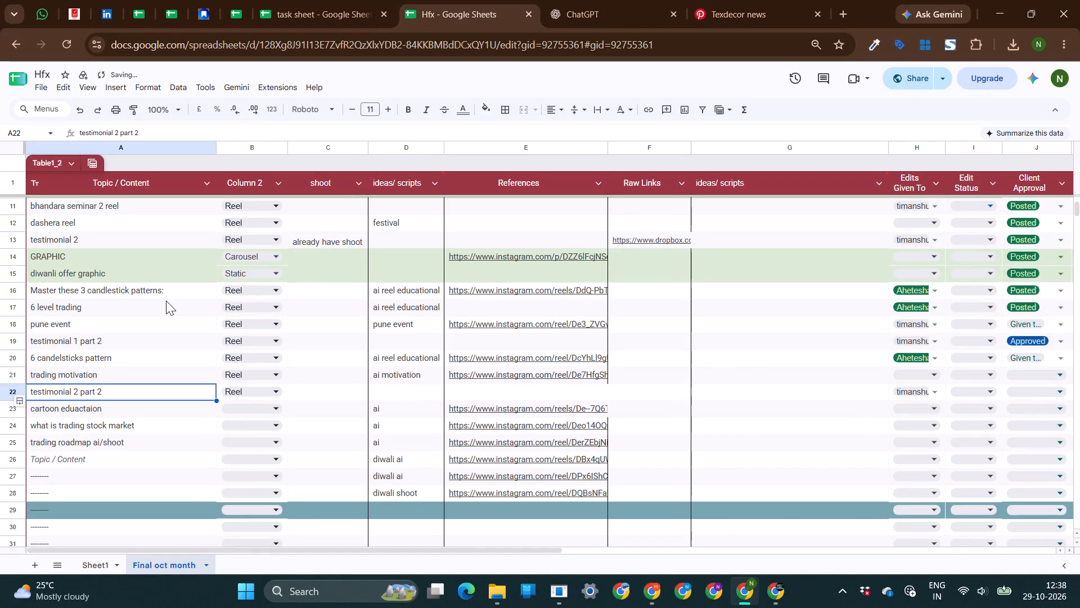
# Add Posted to the Client Approval status of the "pune event" reel in row 18, leaving Approved unselected.
pyautogui.click(77, 336)
pyautogui.click(98, 323)
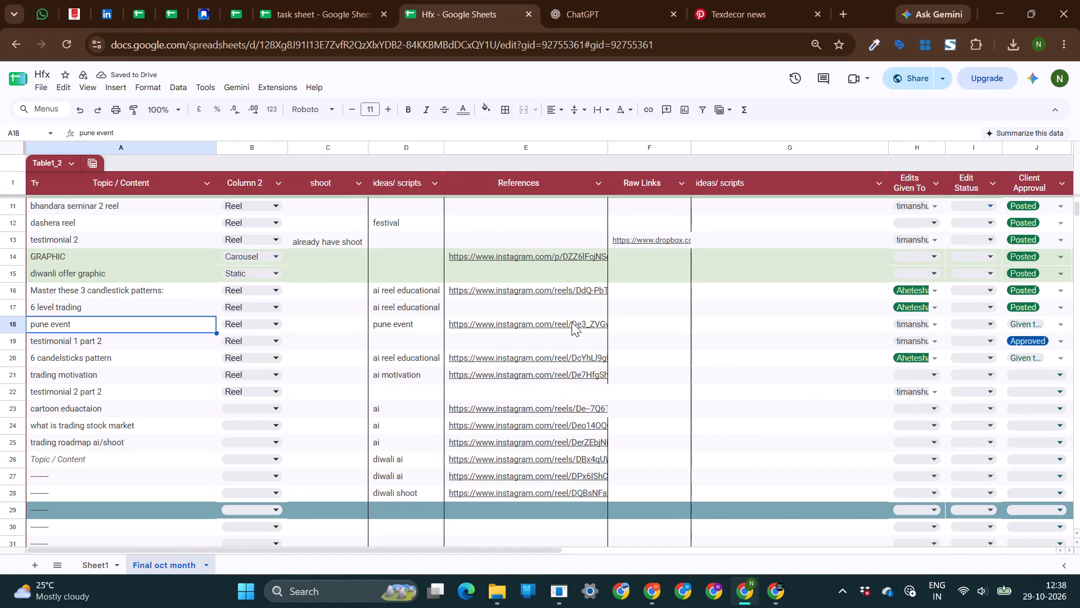
pyautogui.click(1019, 324)
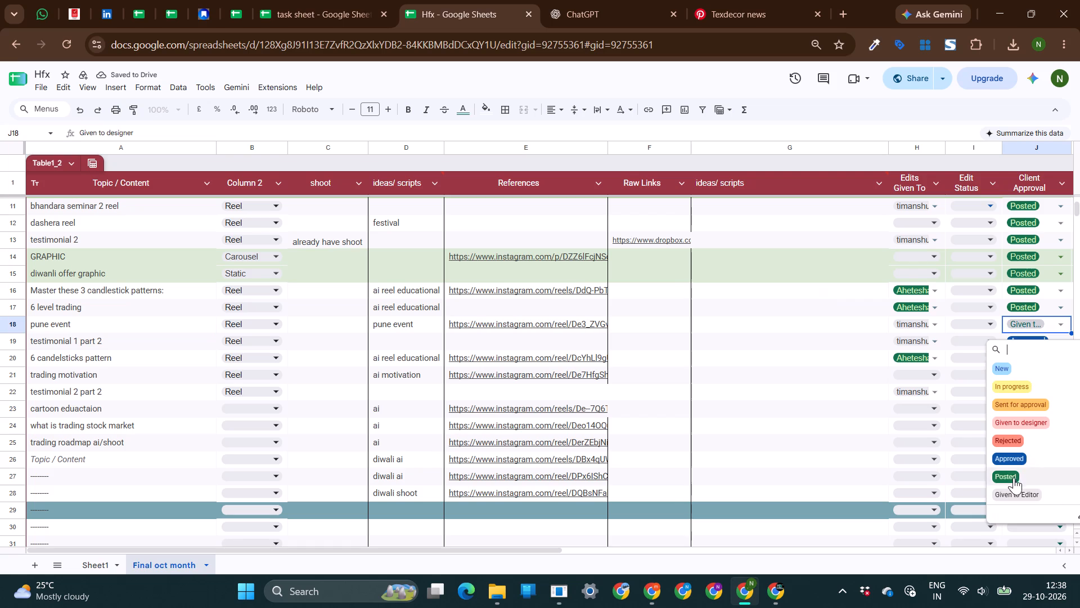
pyautogui.click(1005, 464)
pyautogui.rightClick(1005, 464)
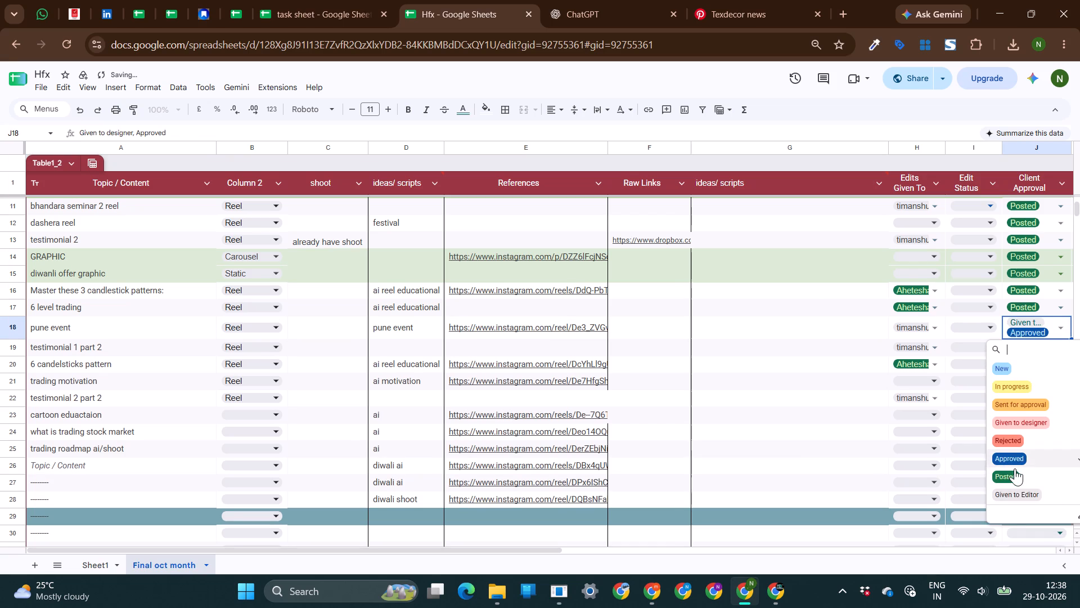
pyautogui.click(1015, 473)
pyautogui.click(1028, 452)
pyautogui.click(740, 352)
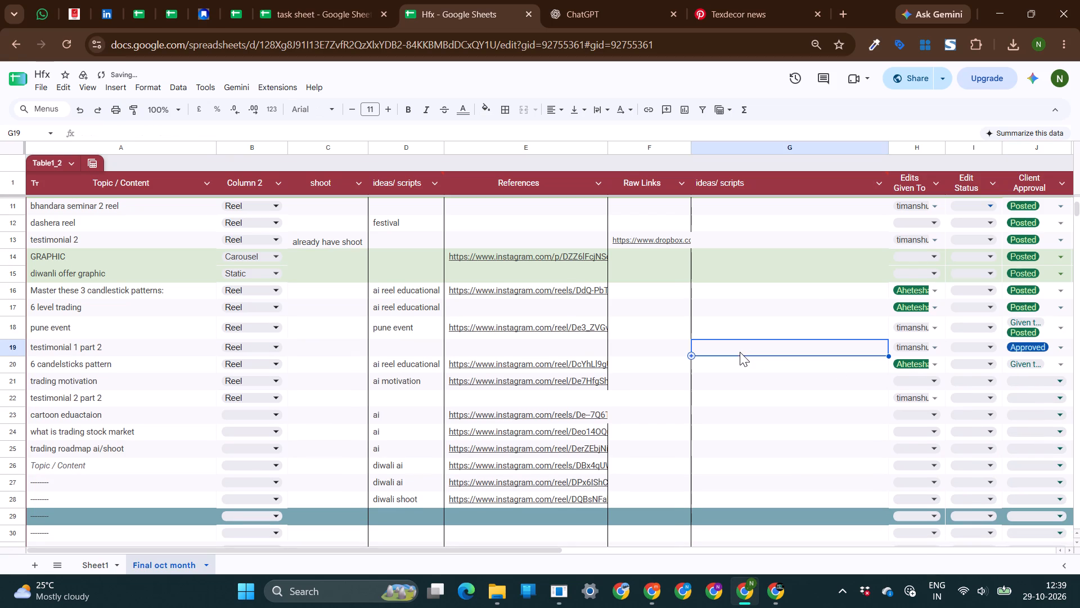
pyautogui.click(792, 360)
# Add Approved to the Client Approval status of the "6 candelsticks pattern" reel in row 20.
pyautogui.click(178, 336)
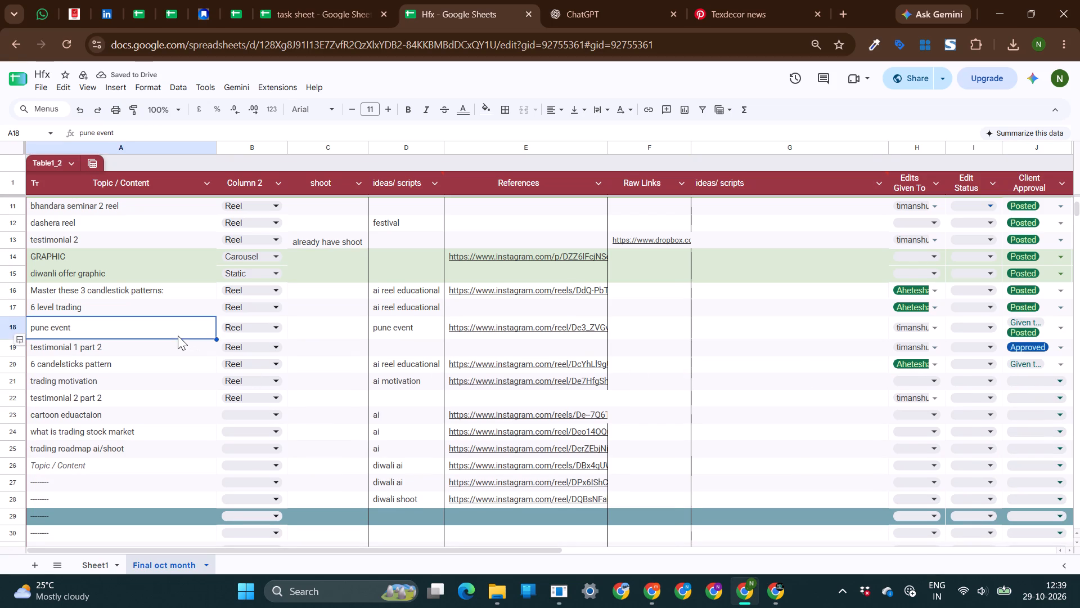
pyautogui.click(121, 357)
pyautogui.click(154, 345)
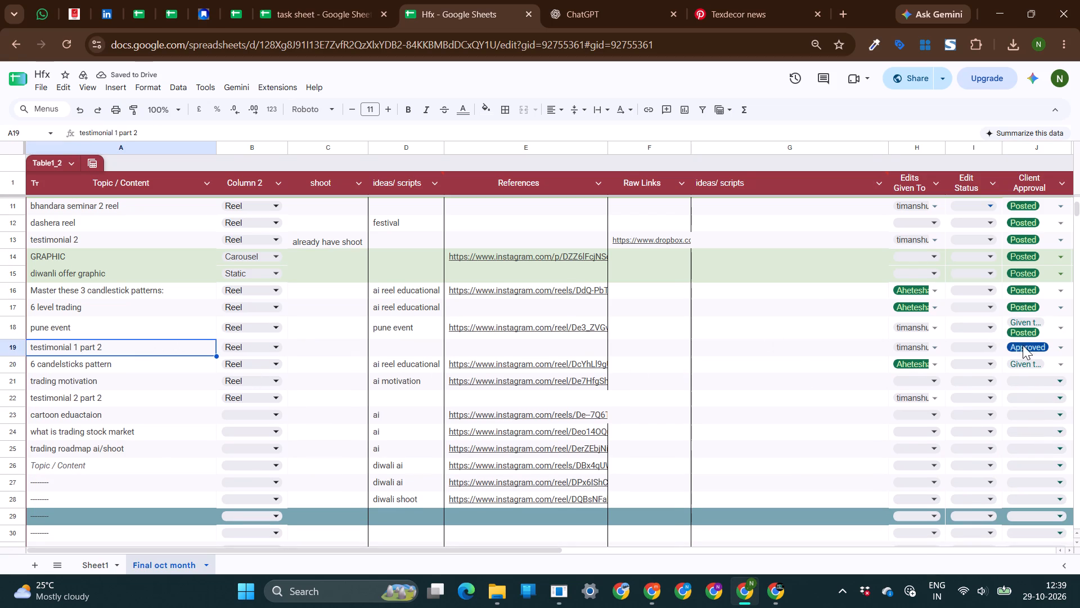
pyautogui.click(1023, 361)
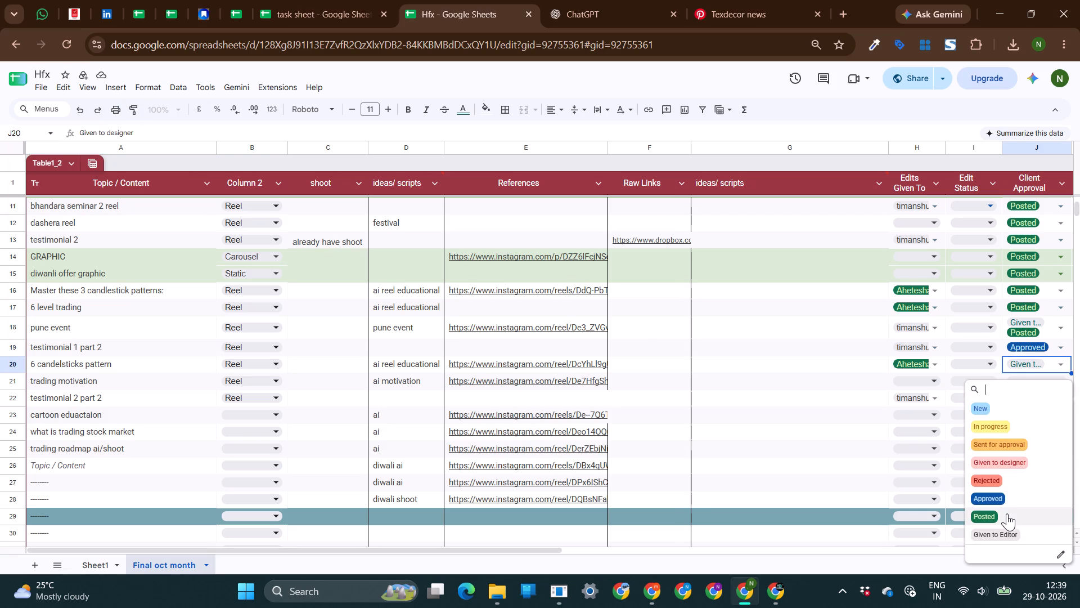
pyautogui.click(1011, 497)
pyautogui.click(789, 395)
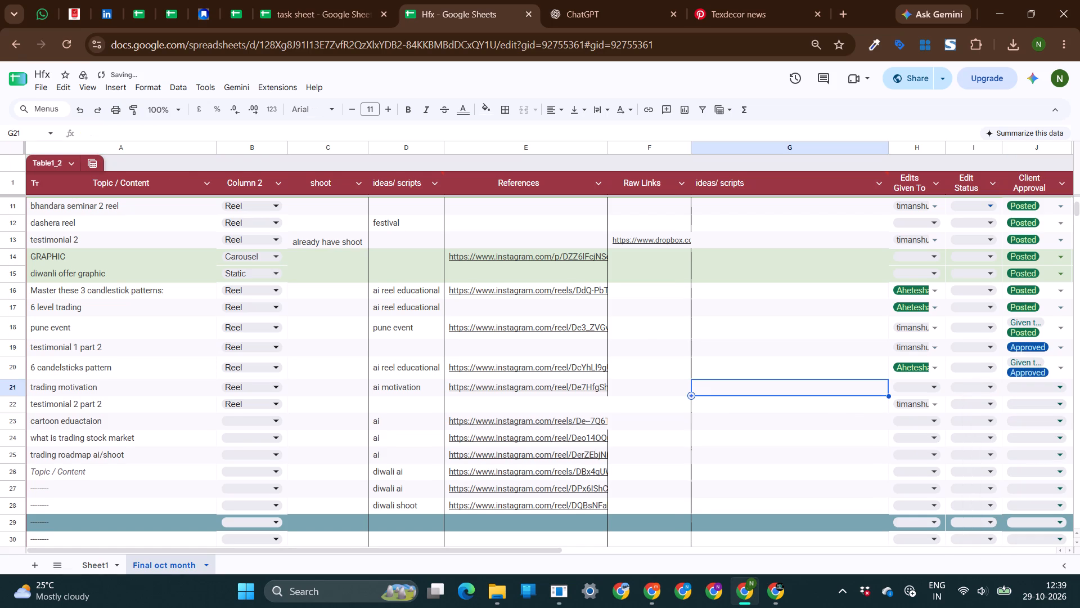
pyautogui.click(136, 393)
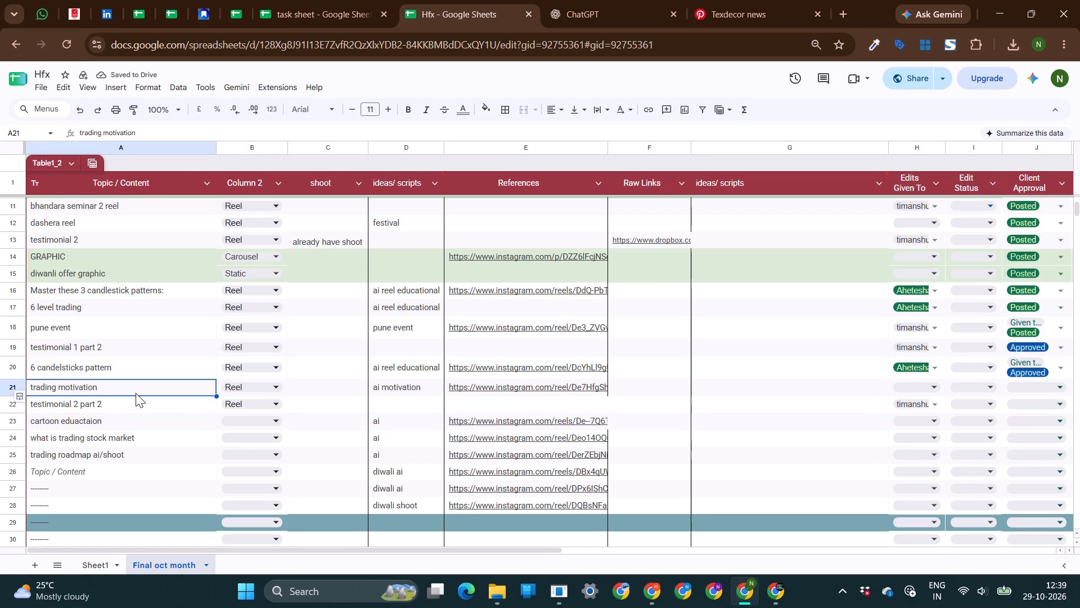